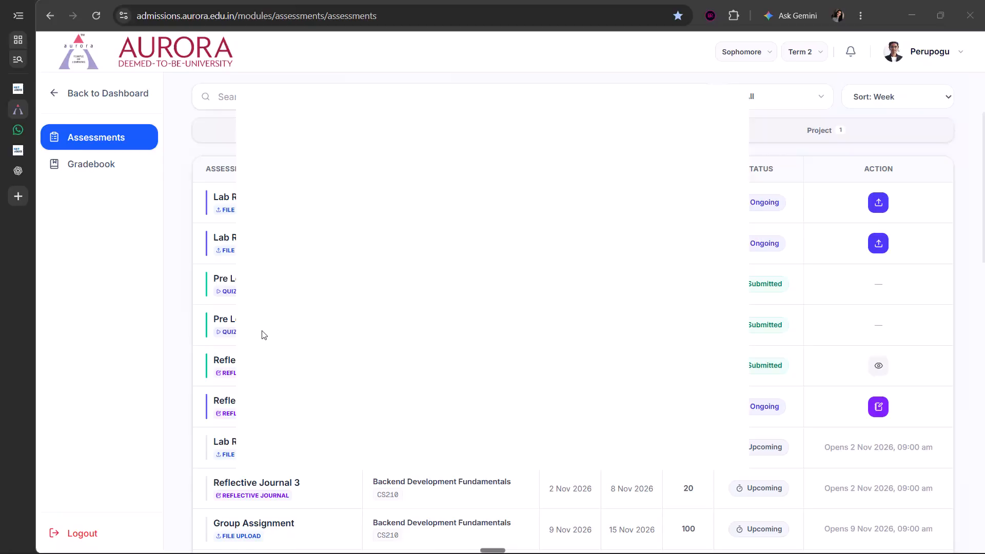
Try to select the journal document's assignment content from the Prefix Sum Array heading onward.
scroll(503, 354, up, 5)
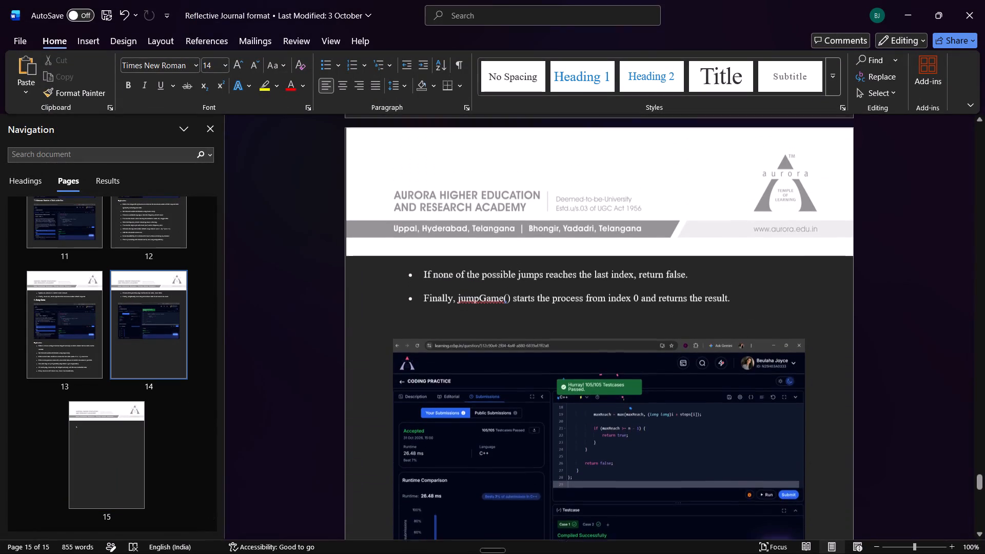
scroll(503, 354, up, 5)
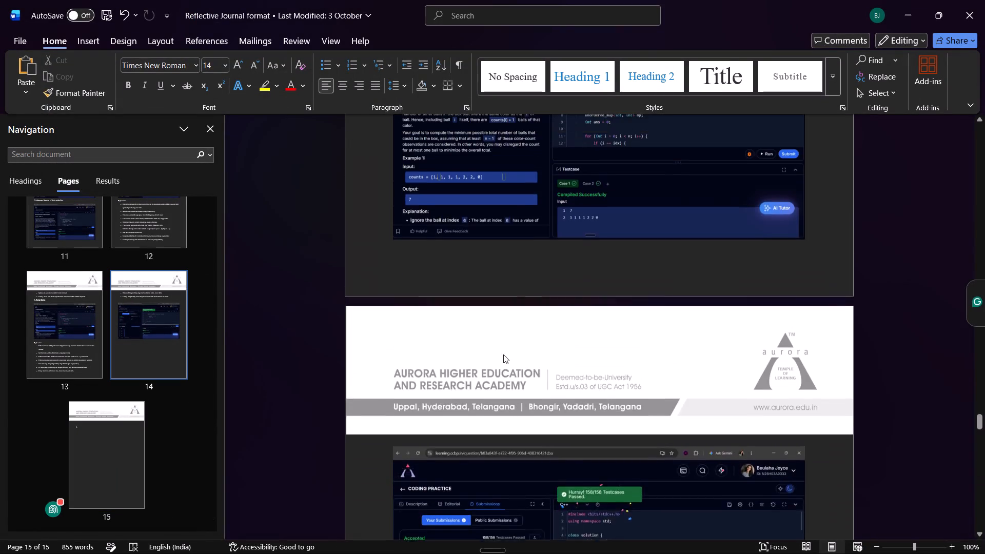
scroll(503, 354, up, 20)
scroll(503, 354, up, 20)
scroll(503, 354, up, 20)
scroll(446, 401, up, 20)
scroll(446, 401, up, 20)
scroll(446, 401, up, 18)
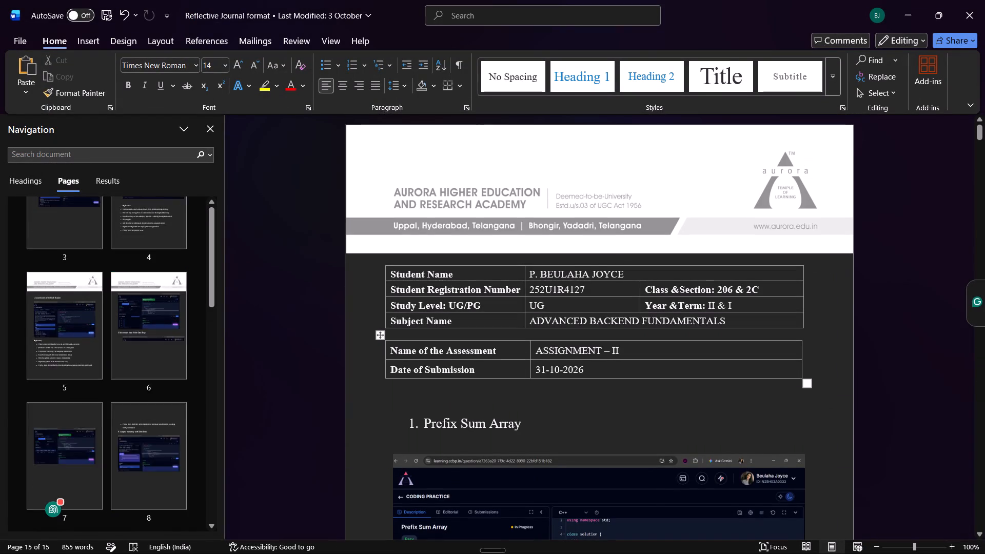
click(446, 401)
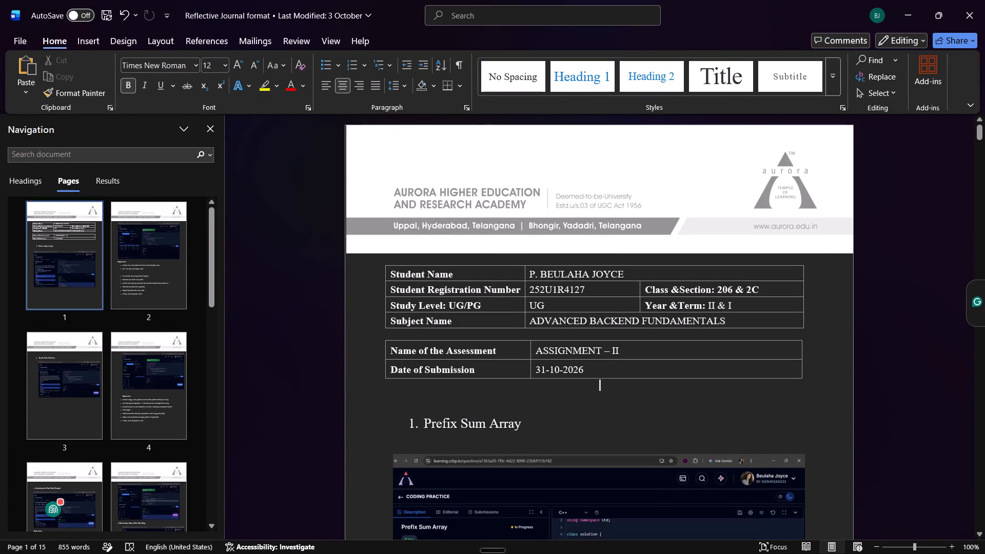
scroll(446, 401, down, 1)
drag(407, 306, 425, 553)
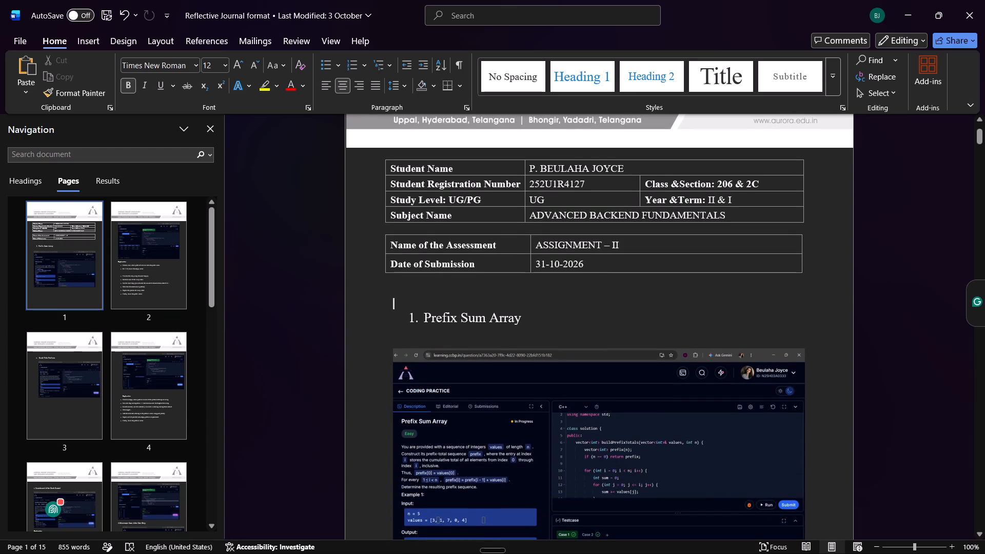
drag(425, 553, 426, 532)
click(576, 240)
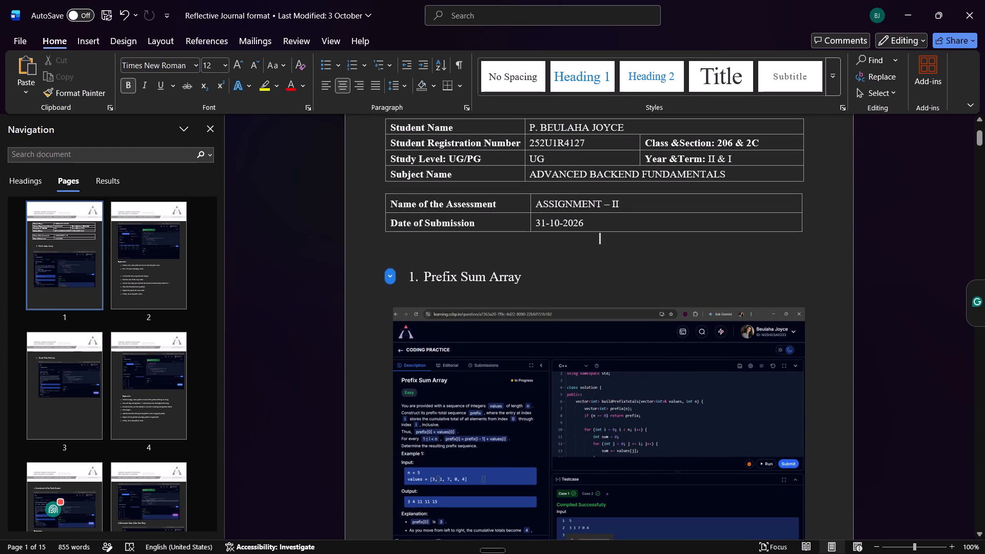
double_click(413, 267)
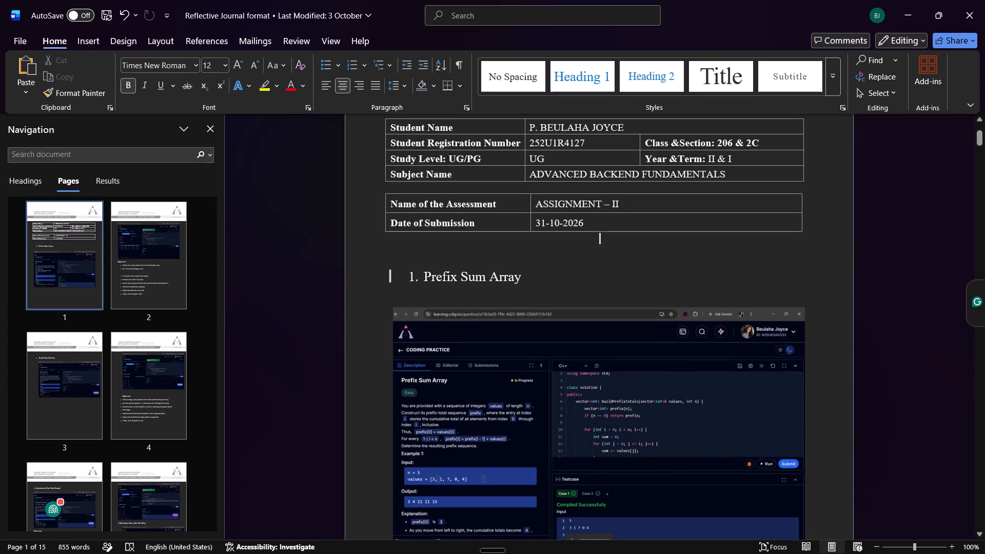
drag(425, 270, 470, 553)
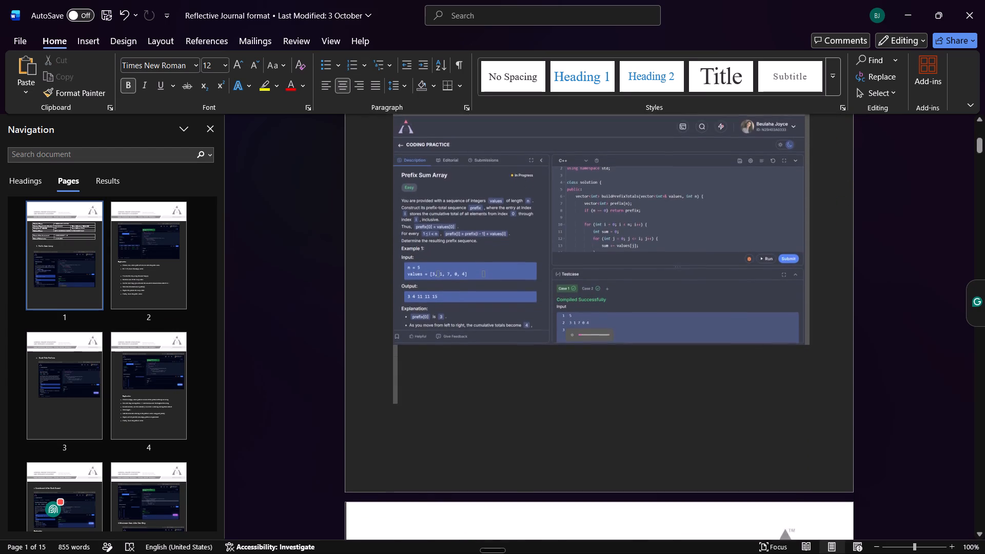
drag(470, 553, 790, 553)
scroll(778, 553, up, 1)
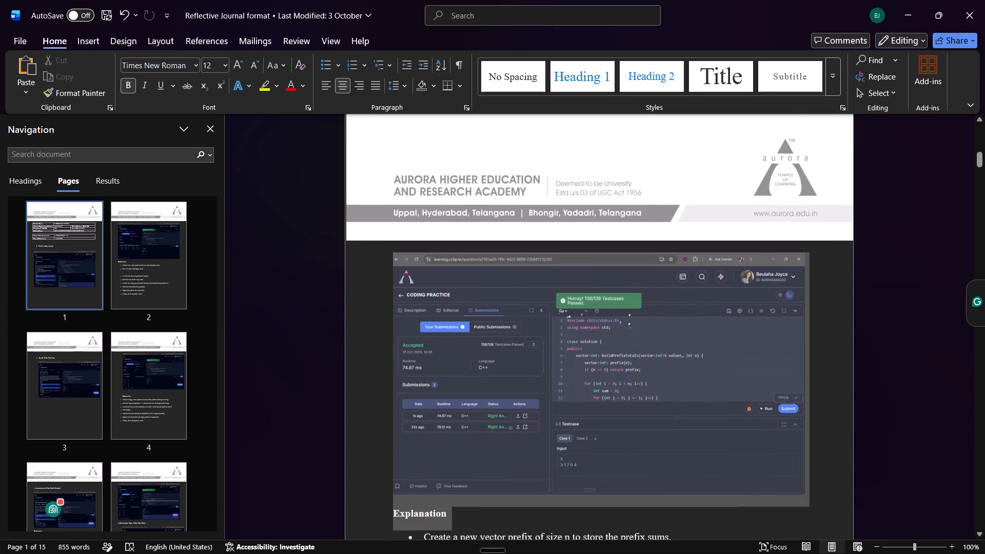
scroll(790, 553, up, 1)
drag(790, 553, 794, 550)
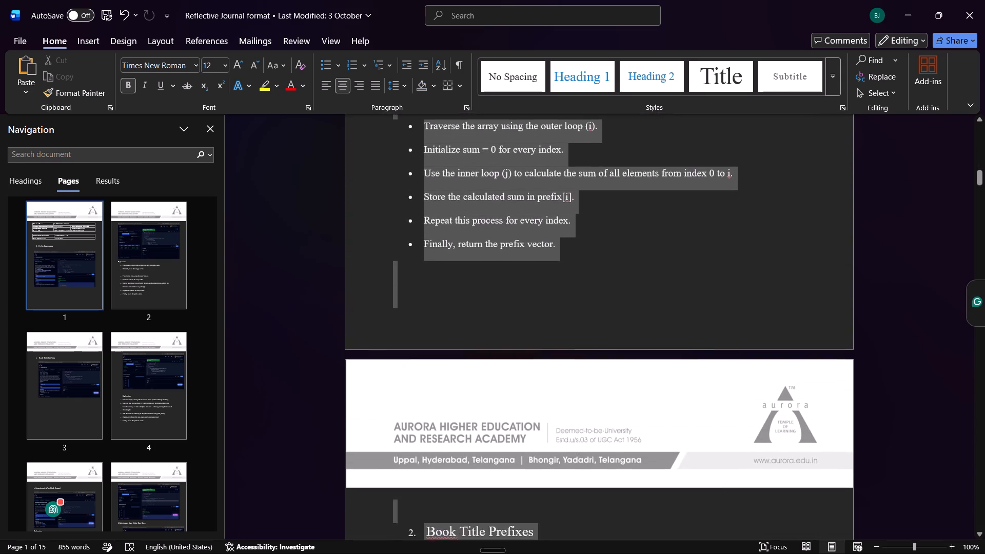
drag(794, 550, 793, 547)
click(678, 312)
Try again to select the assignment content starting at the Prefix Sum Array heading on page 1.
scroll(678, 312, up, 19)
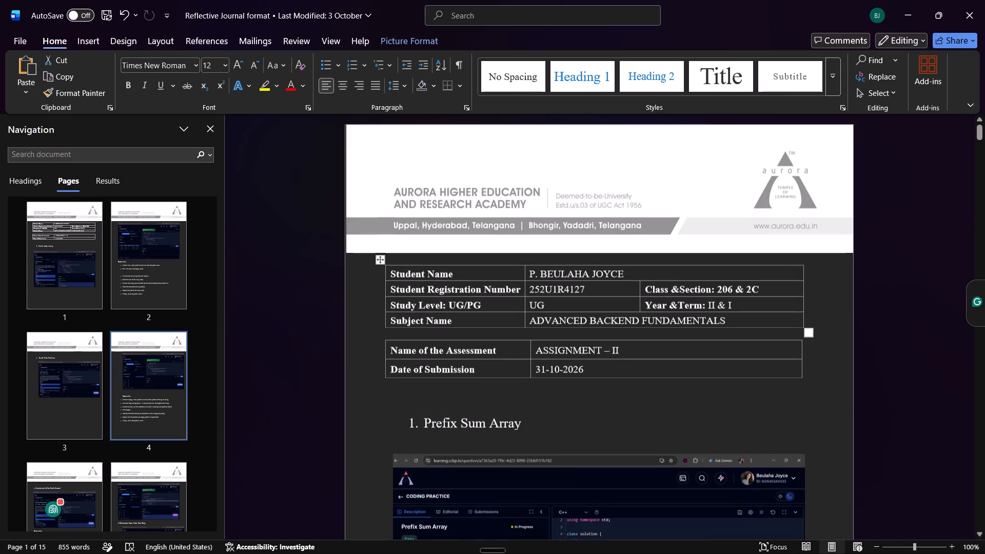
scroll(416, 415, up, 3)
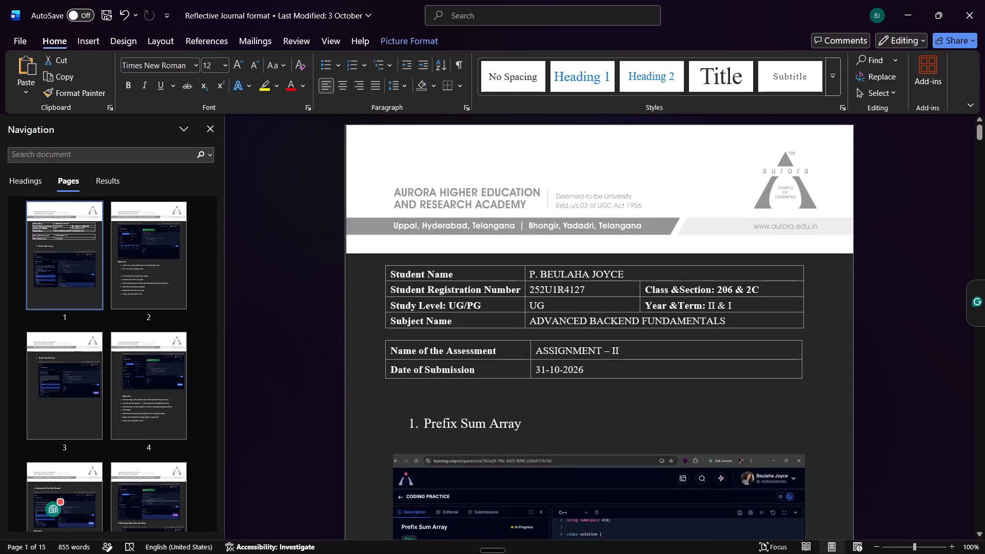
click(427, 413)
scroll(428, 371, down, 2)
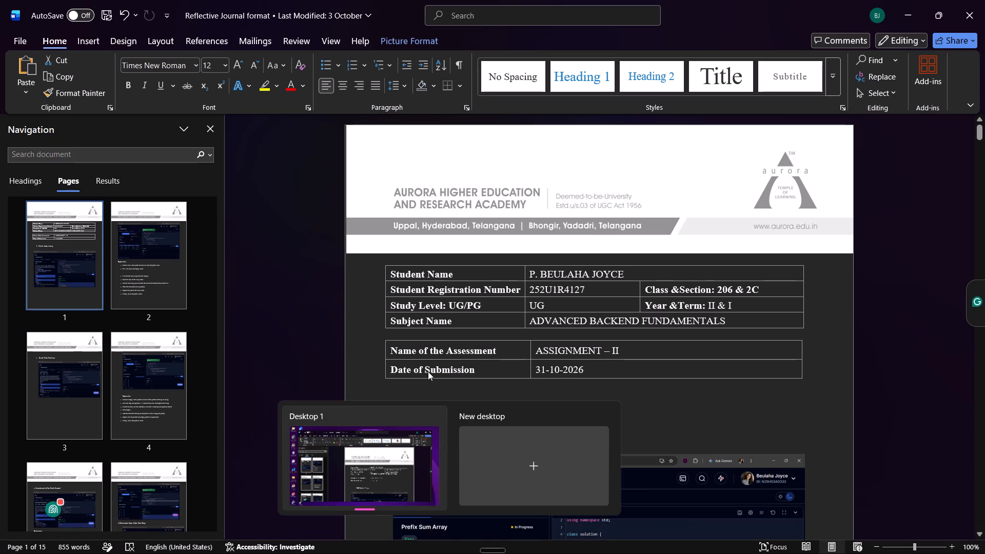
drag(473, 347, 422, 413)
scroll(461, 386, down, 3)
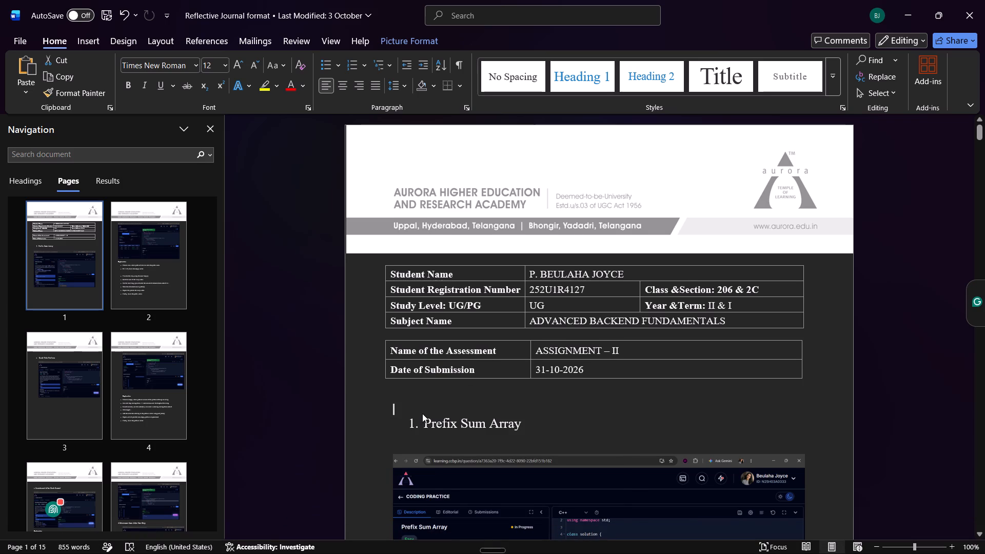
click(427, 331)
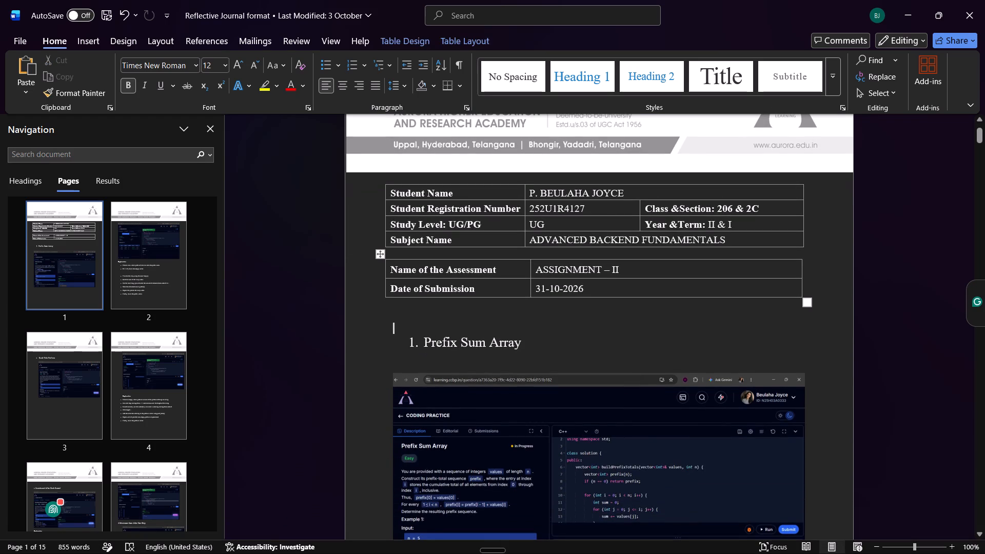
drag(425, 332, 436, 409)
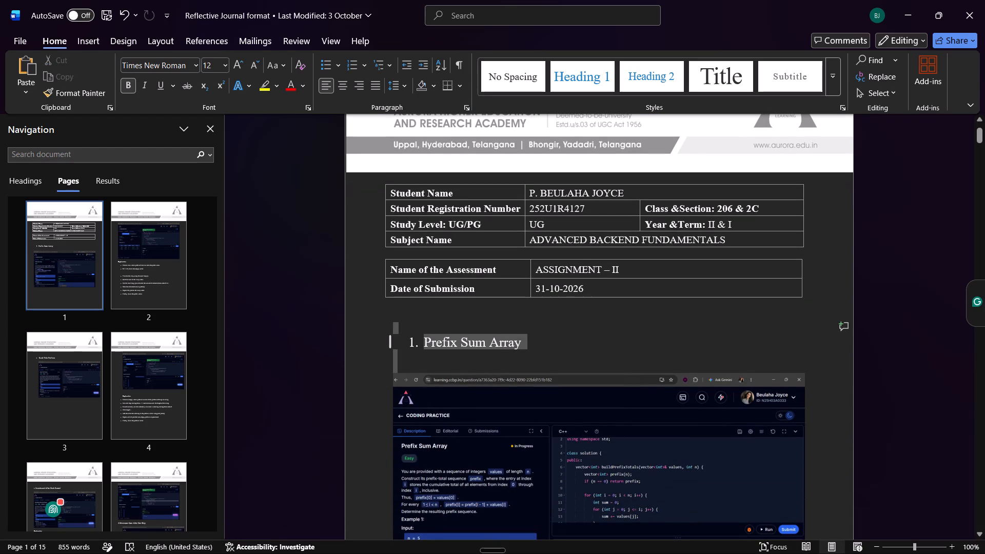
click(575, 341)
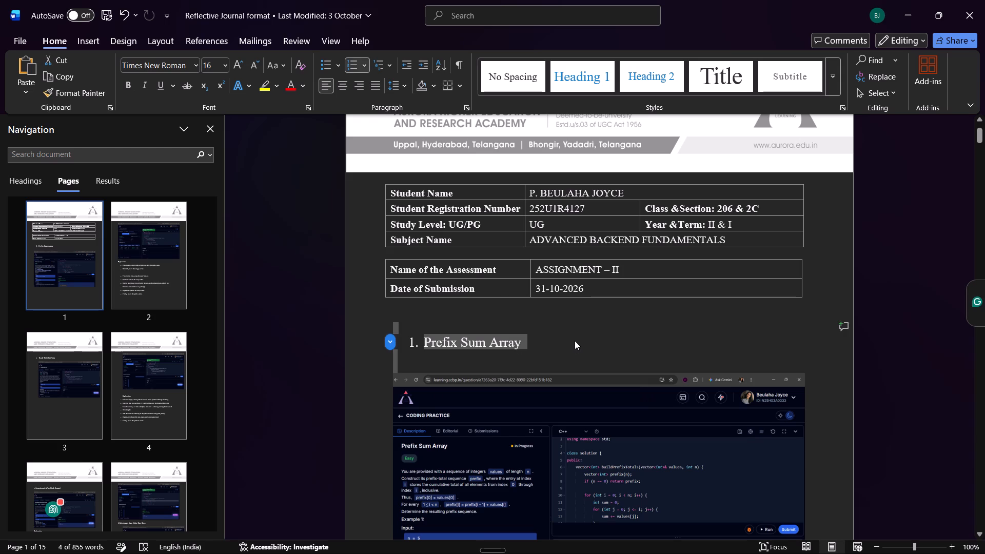
Copy the entire contents of the Reflective Journal format document.
key(ctrl+a)
key(ctrl+c)
click(440, 332)
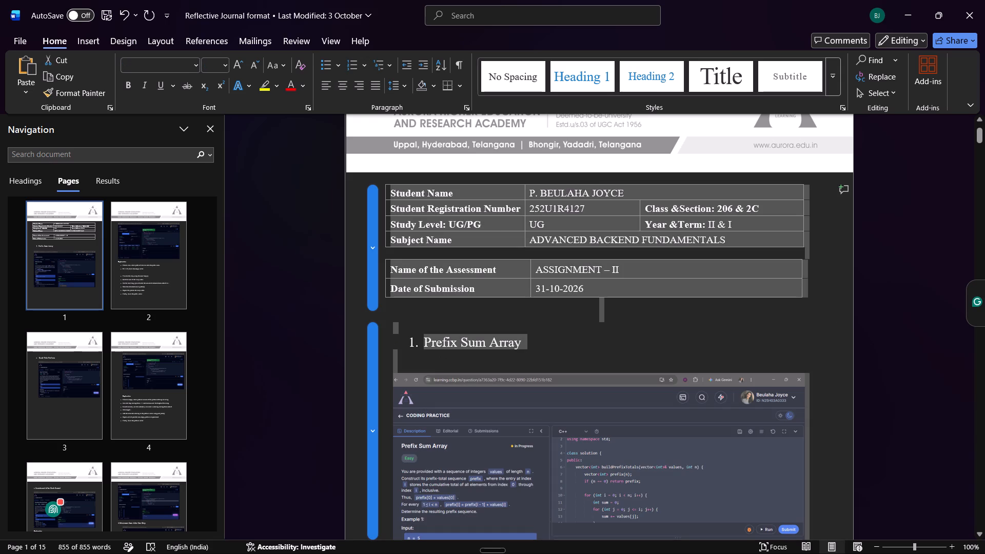
click(545, 337)
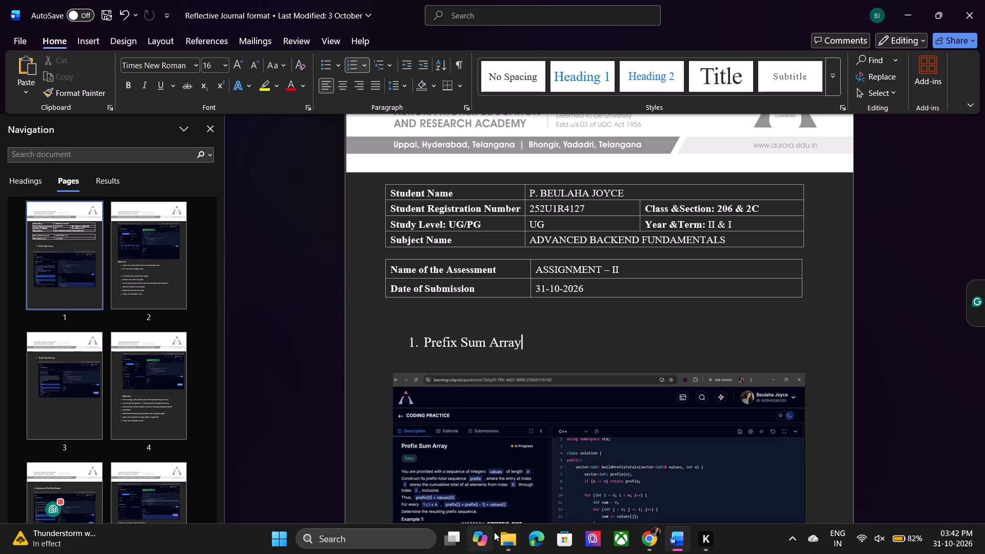
Switch to File Explorer and open LAB REPORT FORMAT (ALL) from the Advanced Data structures folder.
click(504, 531)
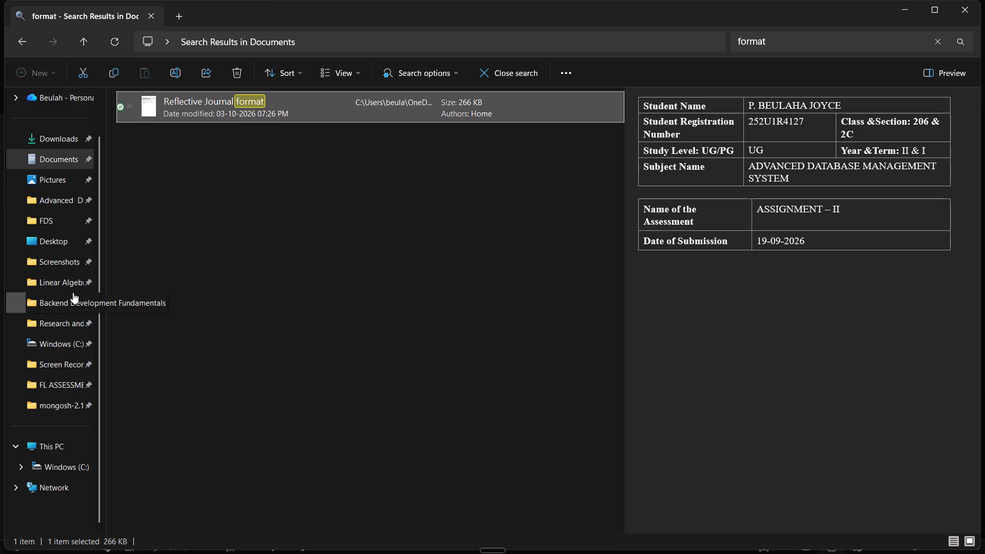
click(72, 309)
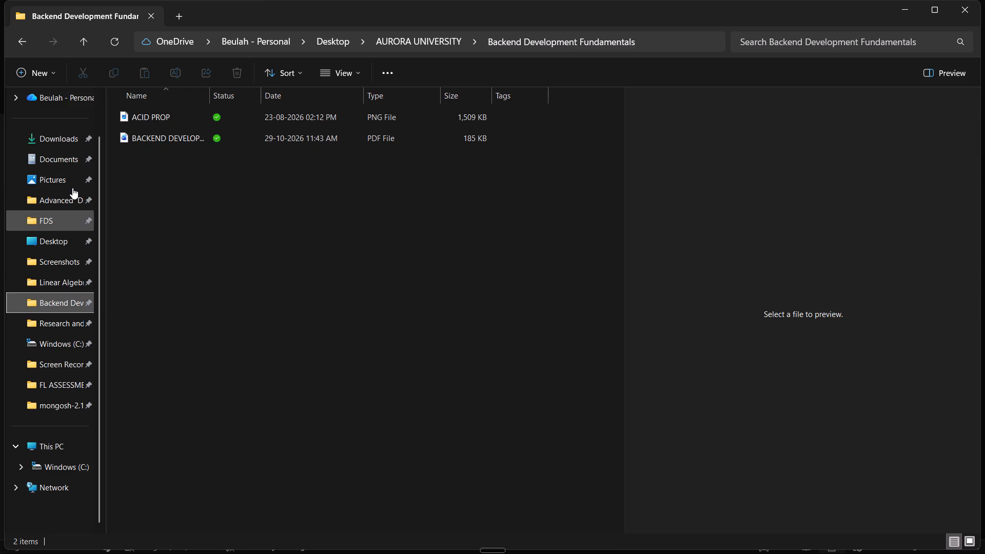
click(70, 202)
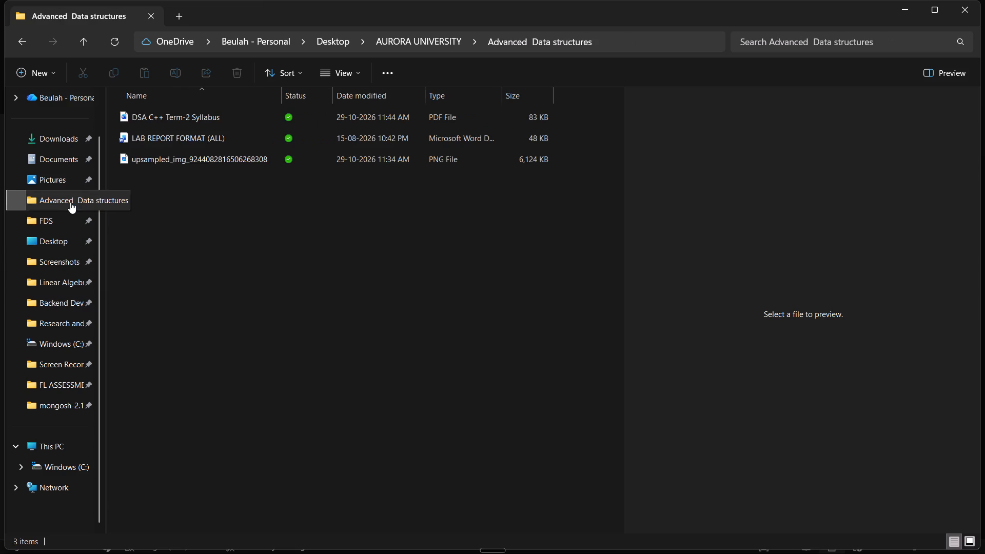
double_click(221, 140)
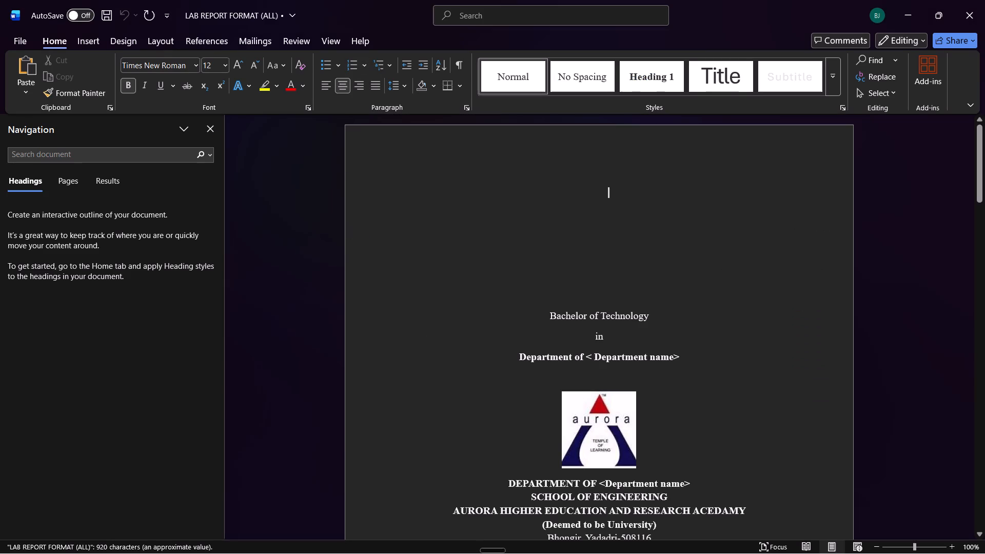
Delete the template's Objective, Experimentation and List of Experiments content, through item 2.4 and its sub-items.
scroll(483, 300, down, 4)
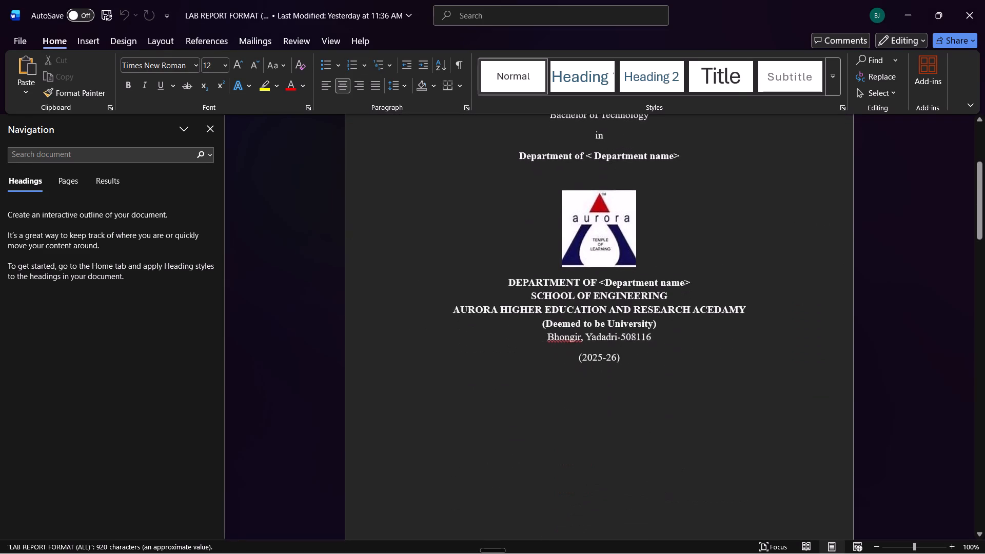
scroll(483, 300, down, 1)
scroll(534, 270, down, 9)
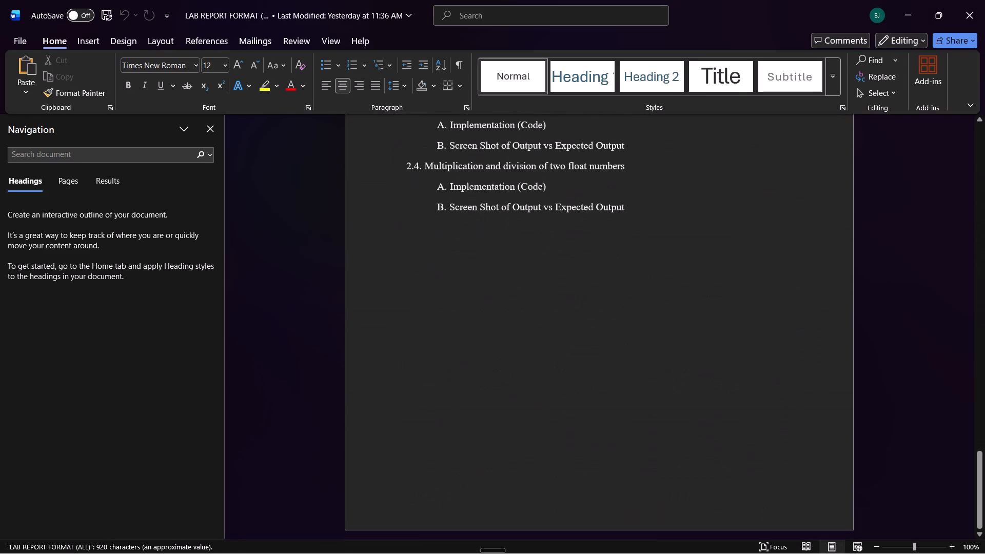
scroll(534, 270, down, 6)
scroll(534, 270, up, 4)
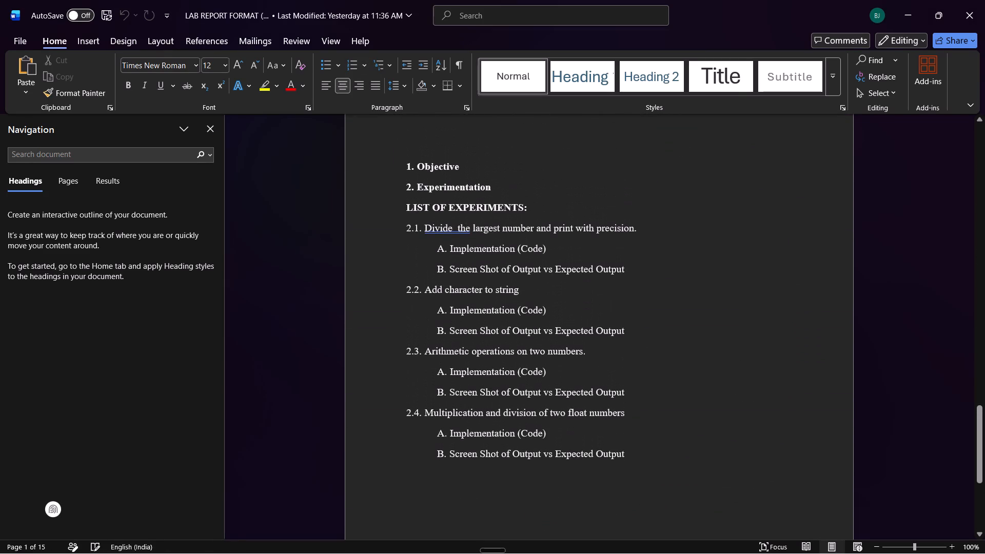
drag(416, 151, 500, 482)
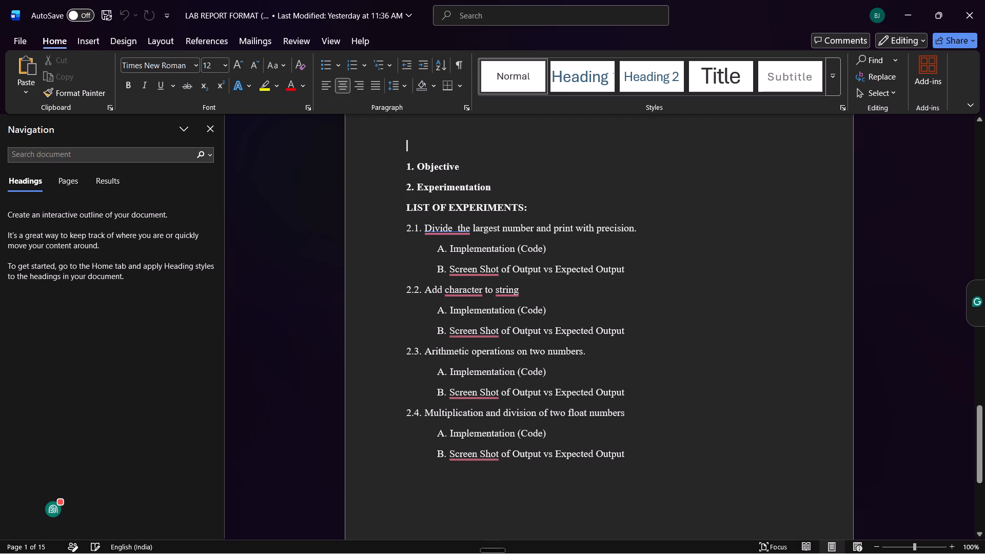
drag(500, 482, 574, 549)
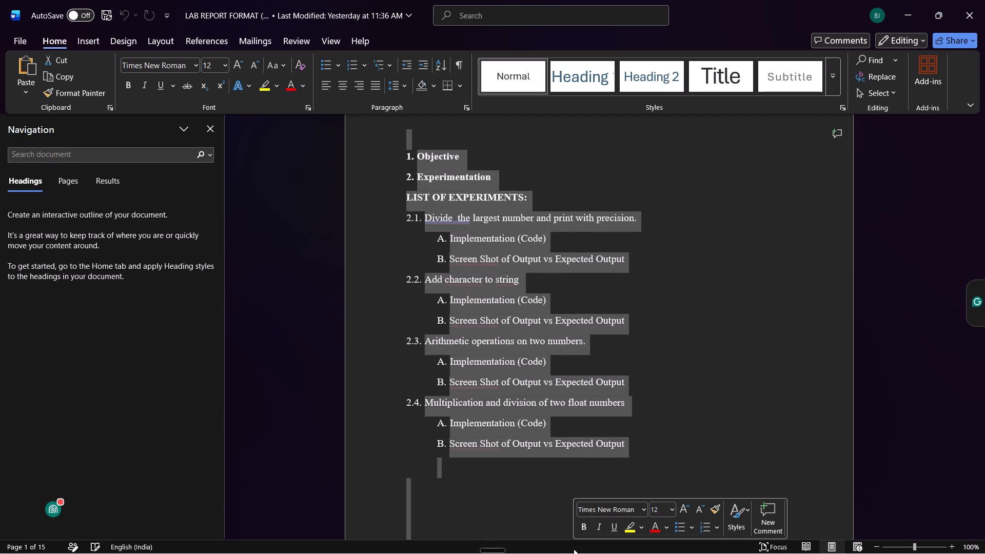
key(BackSpace)
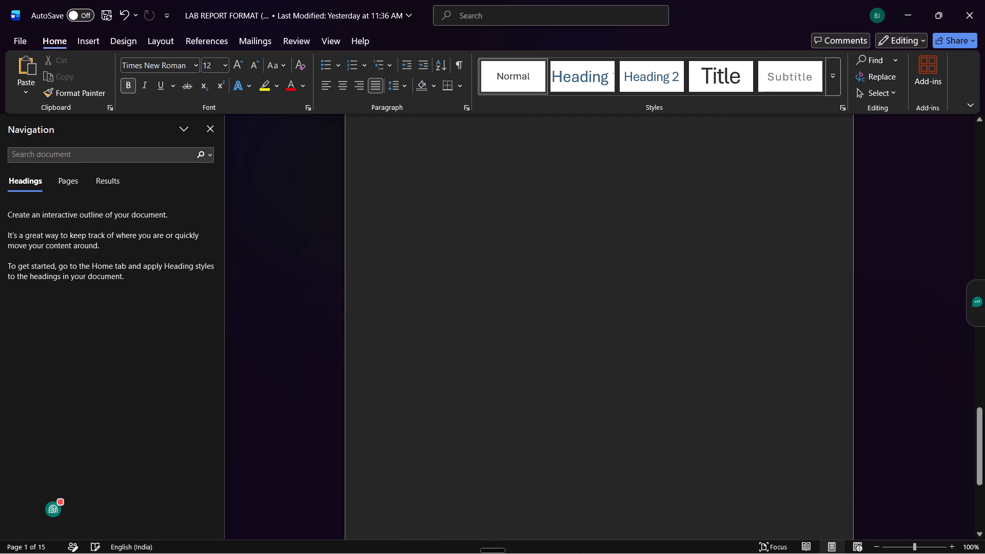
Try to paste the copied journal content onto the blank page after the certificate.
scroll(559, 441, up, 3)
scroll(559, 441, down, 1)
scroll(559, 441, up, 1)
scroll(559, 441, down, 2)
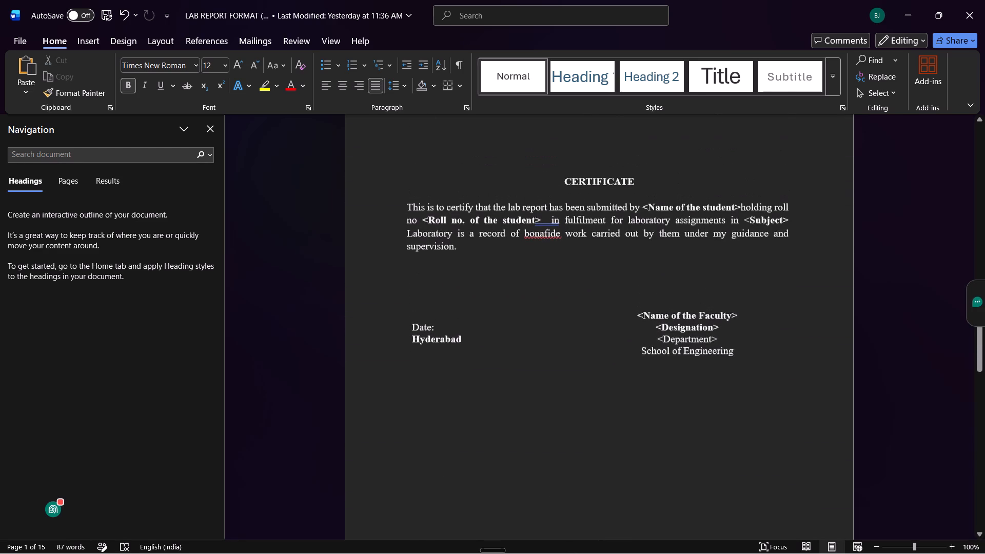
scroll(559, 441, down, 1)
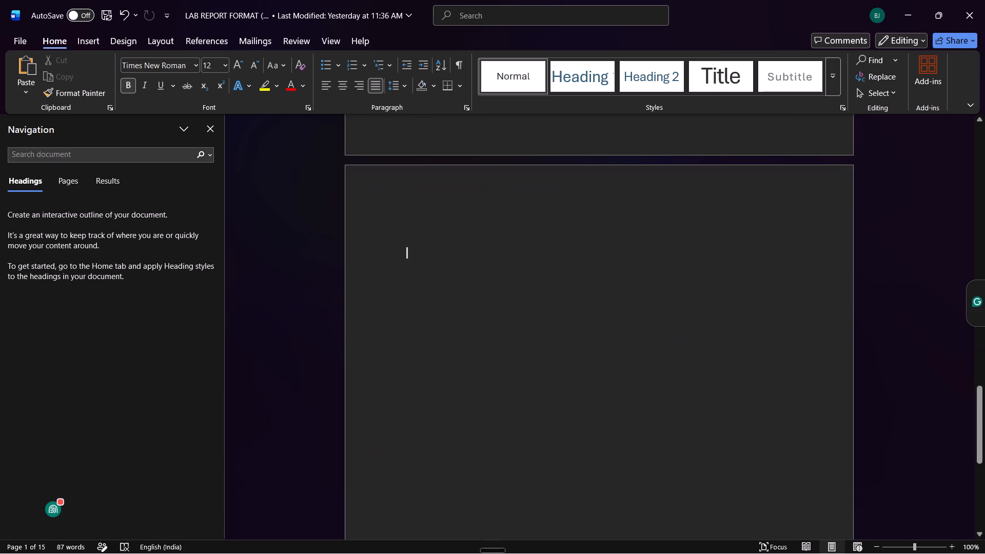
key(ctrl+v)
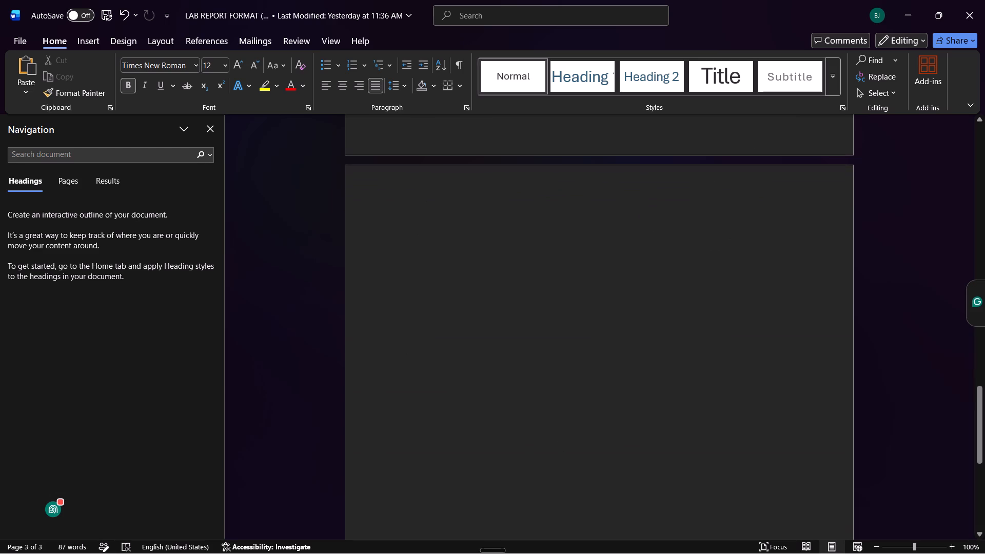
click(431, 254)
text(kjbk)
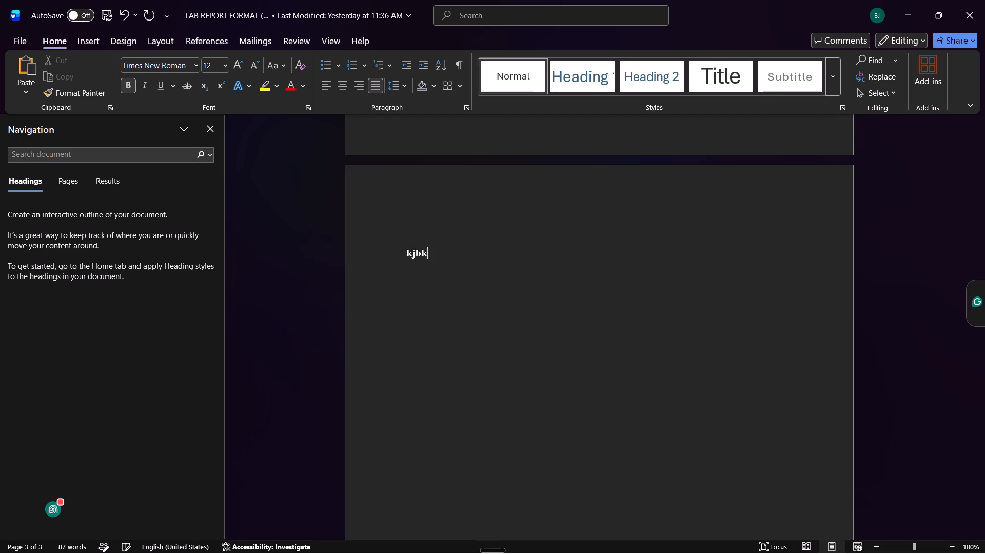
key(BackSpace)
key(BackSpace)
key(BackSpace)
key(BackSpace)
Paste the copied journal content onto the blank third page of the lab report.
key(ctrl+v)
scroll(485, 394, up, 6)
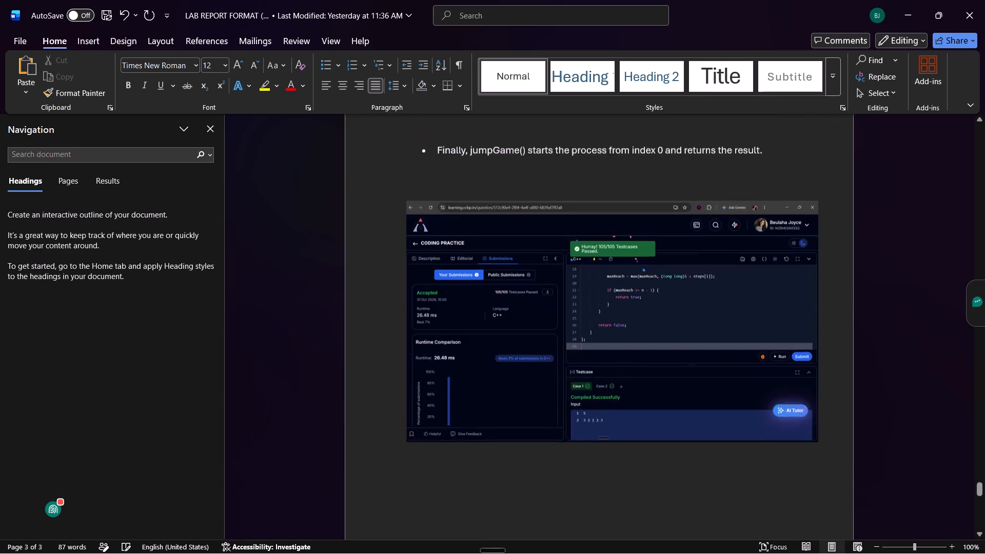
Delete the student details and assessment tables above the Prefix Sum Array heading, along with the blank line they leave.
scroll(485, 394, up, 9)
scroll(485, 394, up, 20)
scroll(485, 394, up, 4)
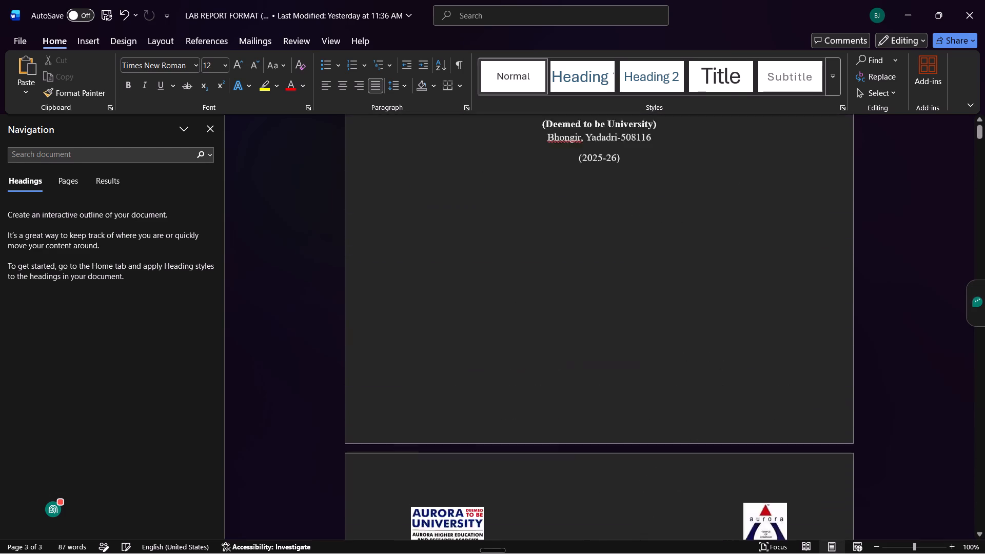
scroll(485, 394, up, 6)
scroll(485, 394, down, 5)
scroll(485, 394, up, 1)
scroll(485, 394, right, 1)
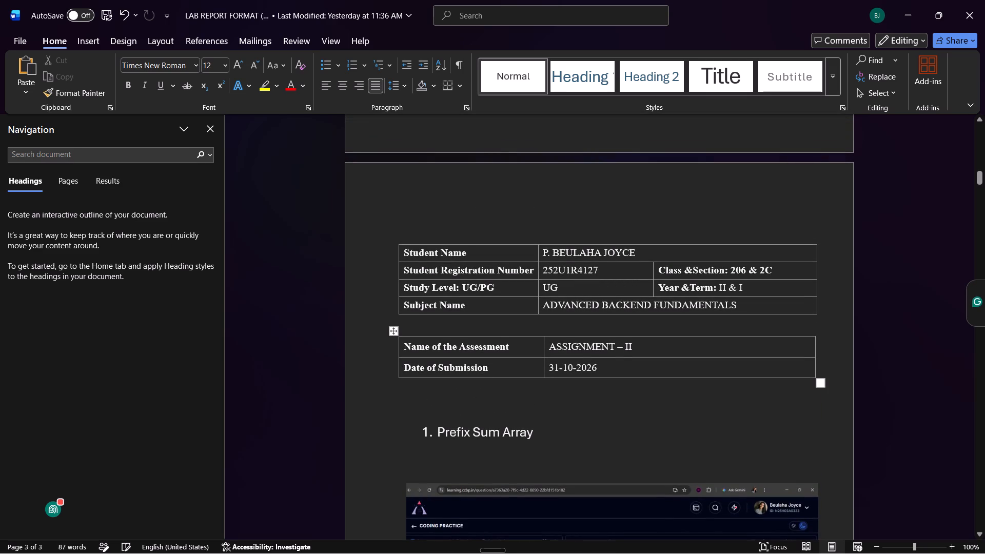
drag(832, 367, 387, 255)
key(Delete)
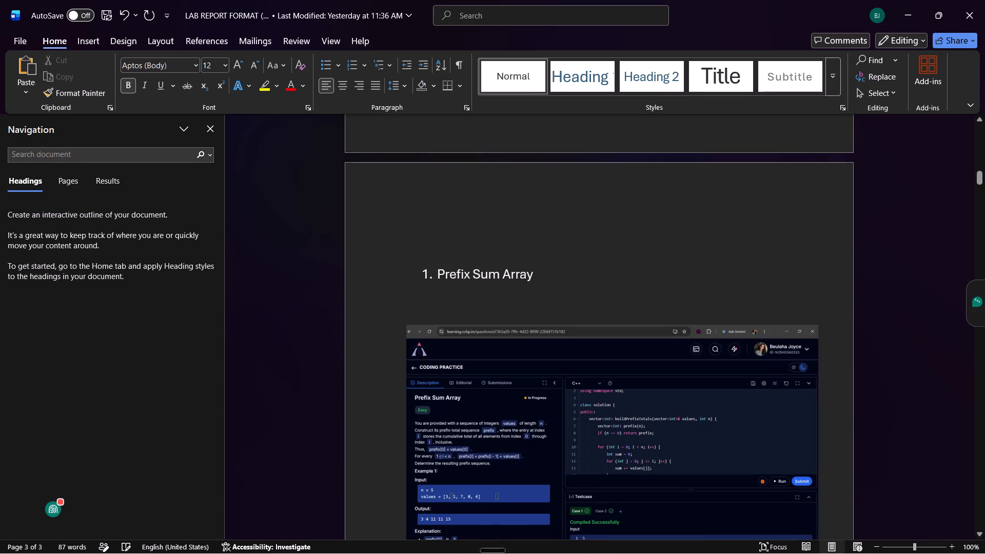
key(BackSpace)
Remove the blank lines between the Prefix Sum Array heading and its problem screenshot.
key(Down)
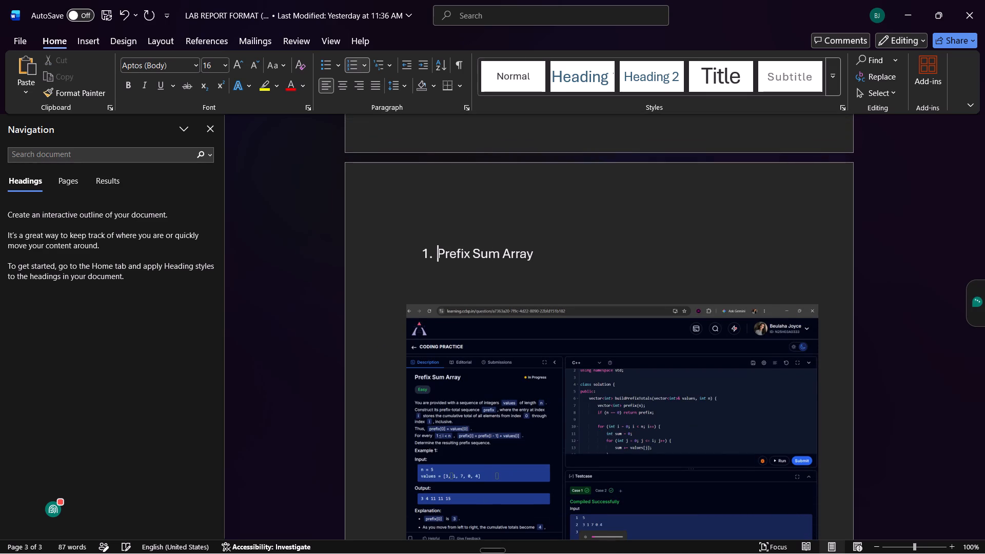
key(Down)
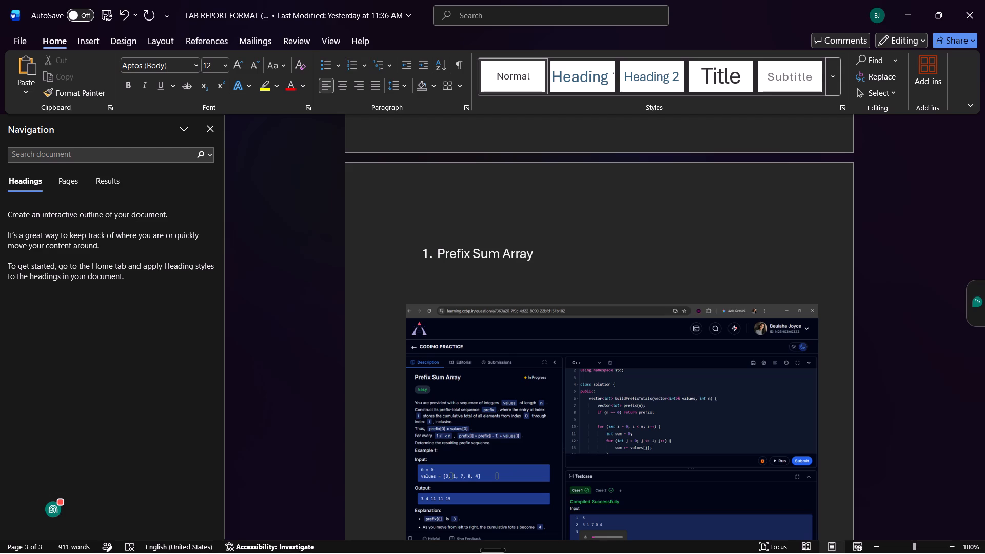
key(Down)
key(BackSpace)
key(BackSpace)
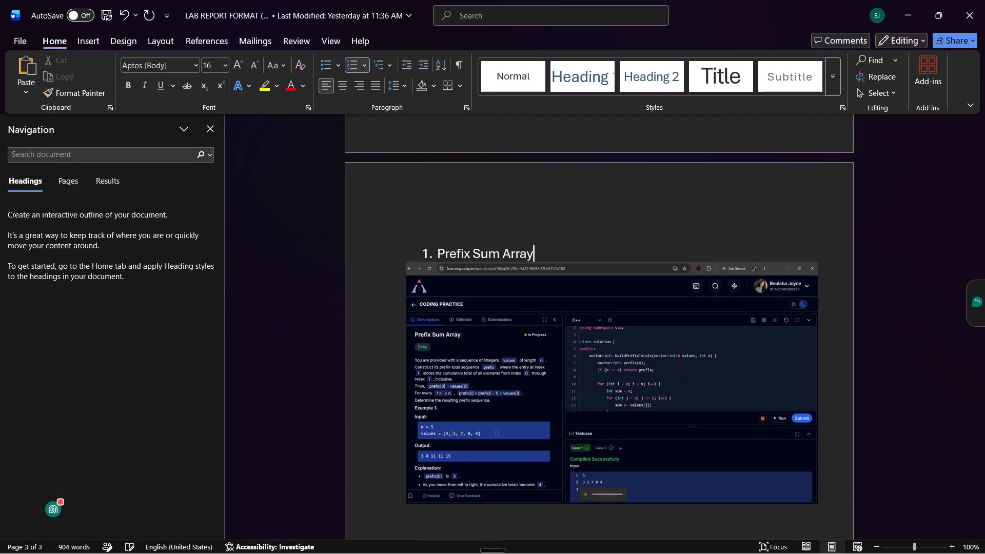
key(Return)
key(BackSpace)
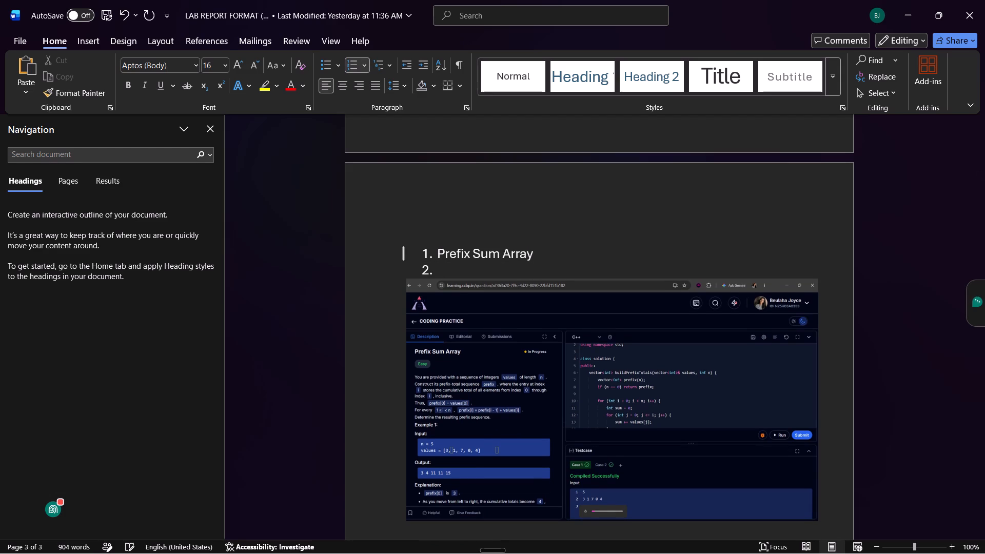
Remove the empty line between the "If n == 0" and "Traverse the array" bullets in the Prefix Sum Array explanation.
scroll(538, 359, down, 3)
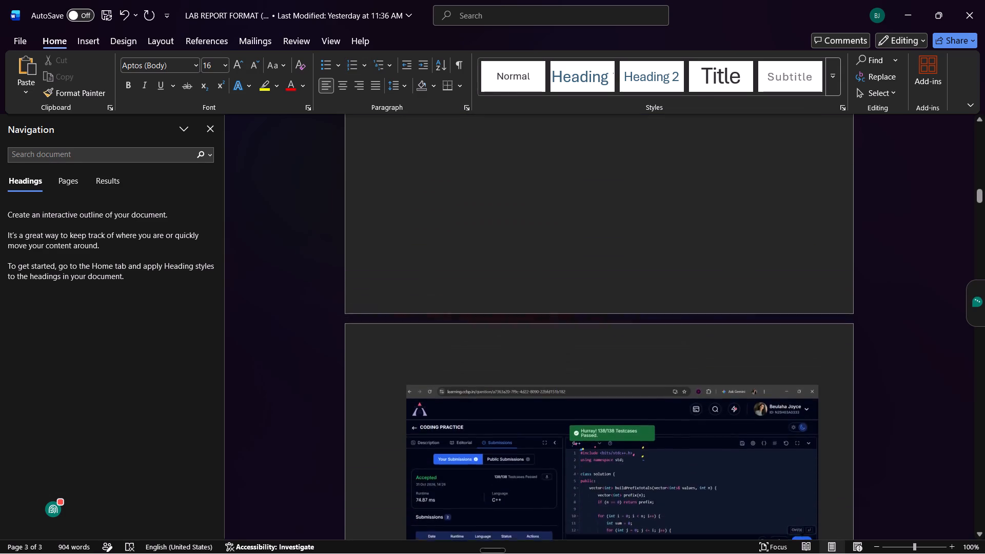
scroll(538, 359, down, 4)
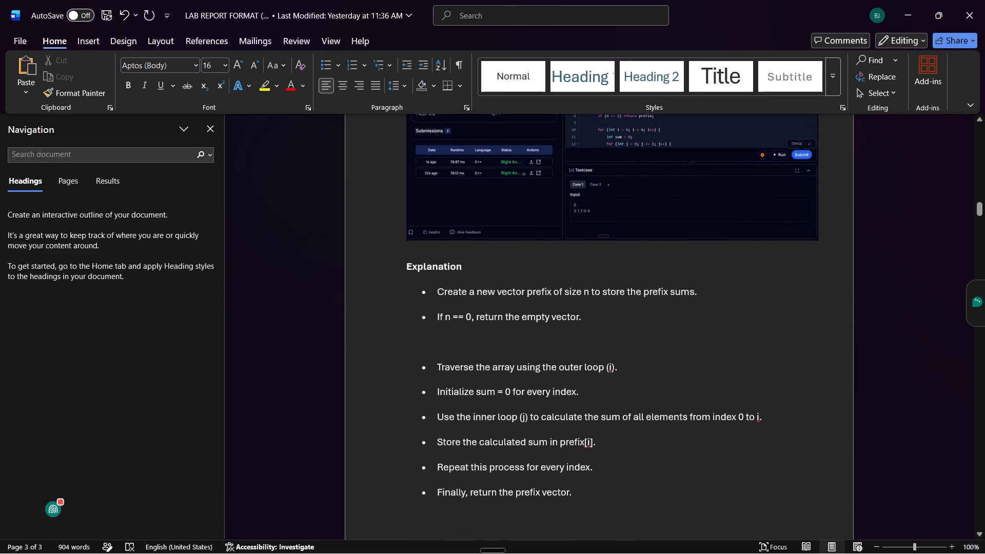
click(426, 344)
click(457, 341)
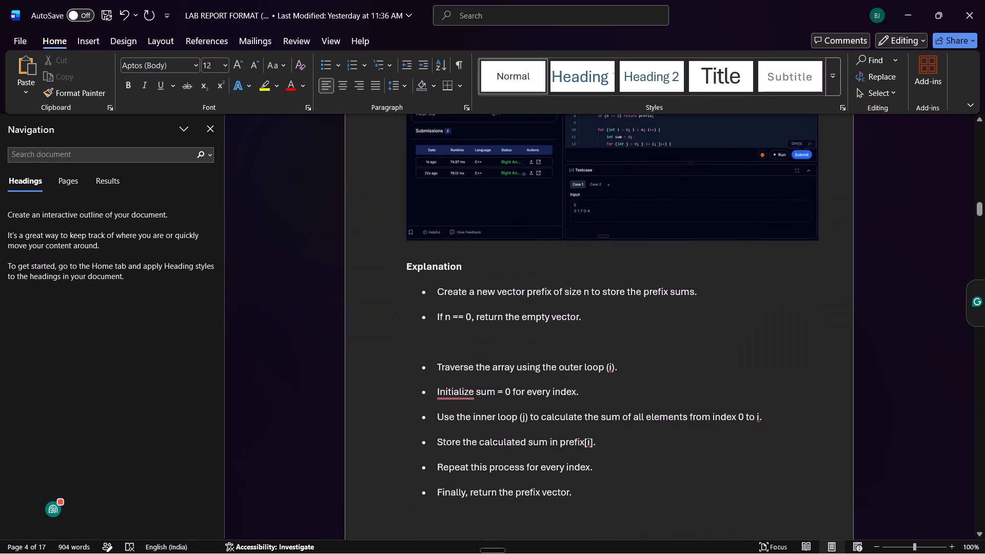
key(BackSpace)
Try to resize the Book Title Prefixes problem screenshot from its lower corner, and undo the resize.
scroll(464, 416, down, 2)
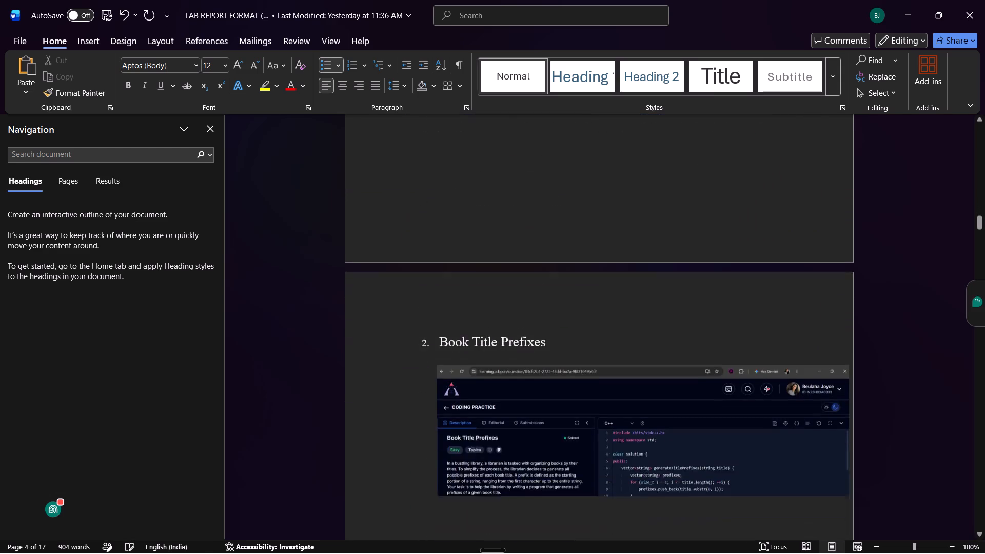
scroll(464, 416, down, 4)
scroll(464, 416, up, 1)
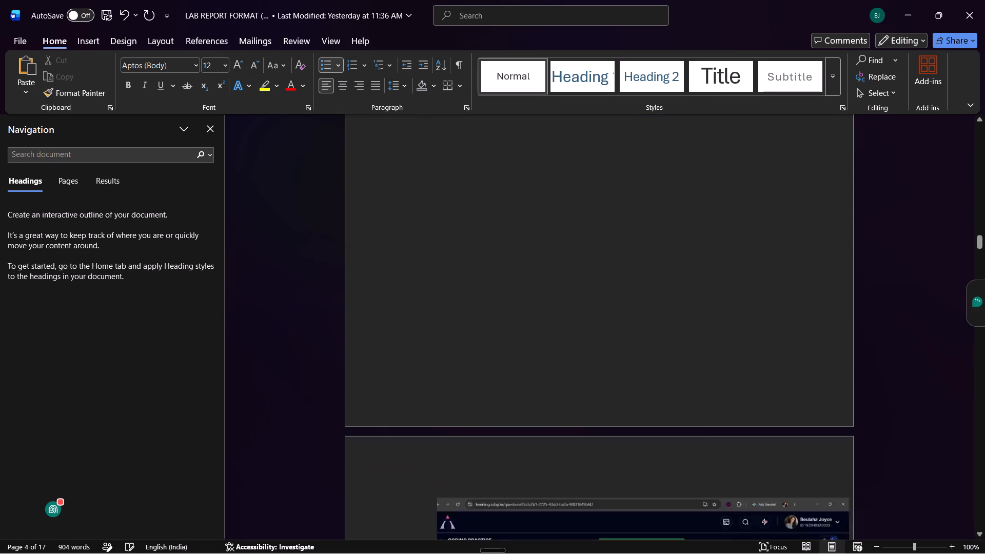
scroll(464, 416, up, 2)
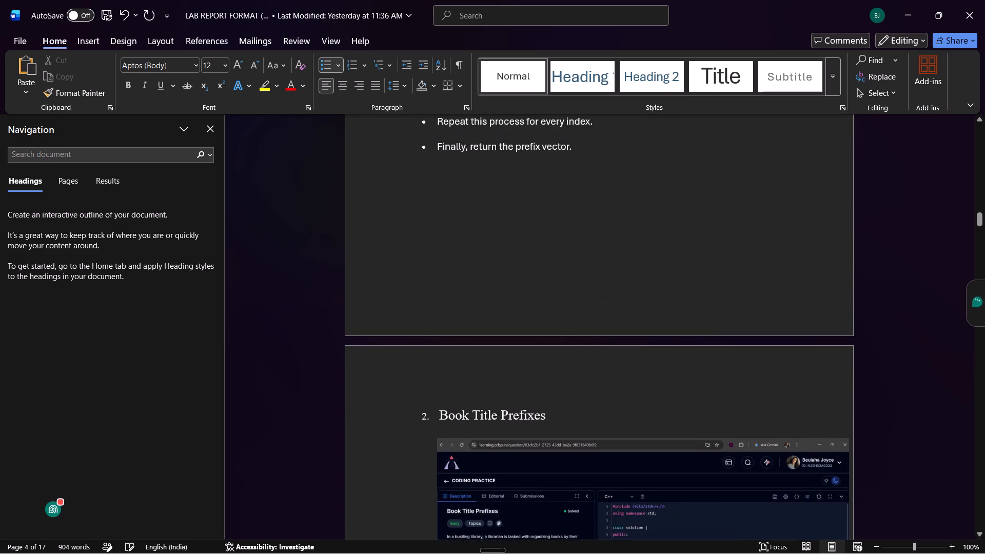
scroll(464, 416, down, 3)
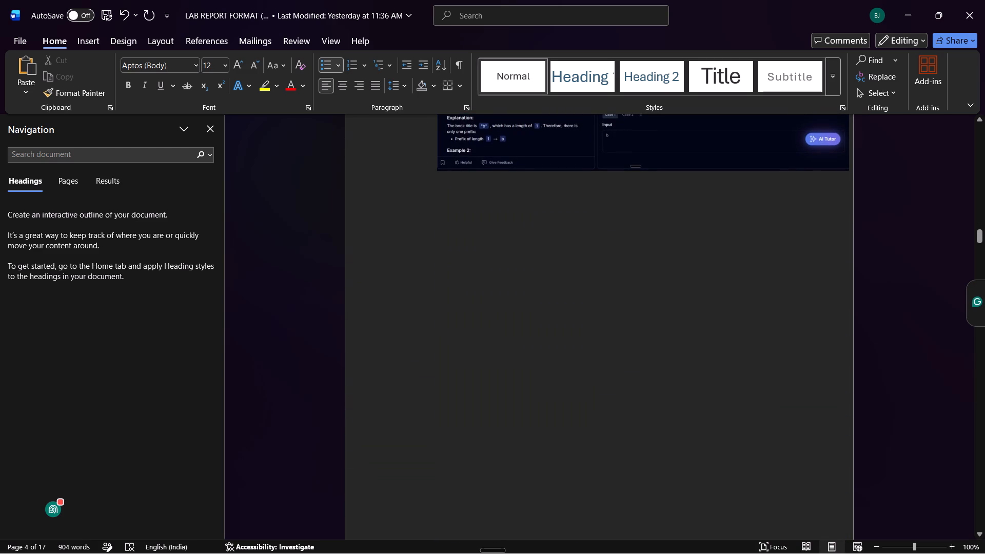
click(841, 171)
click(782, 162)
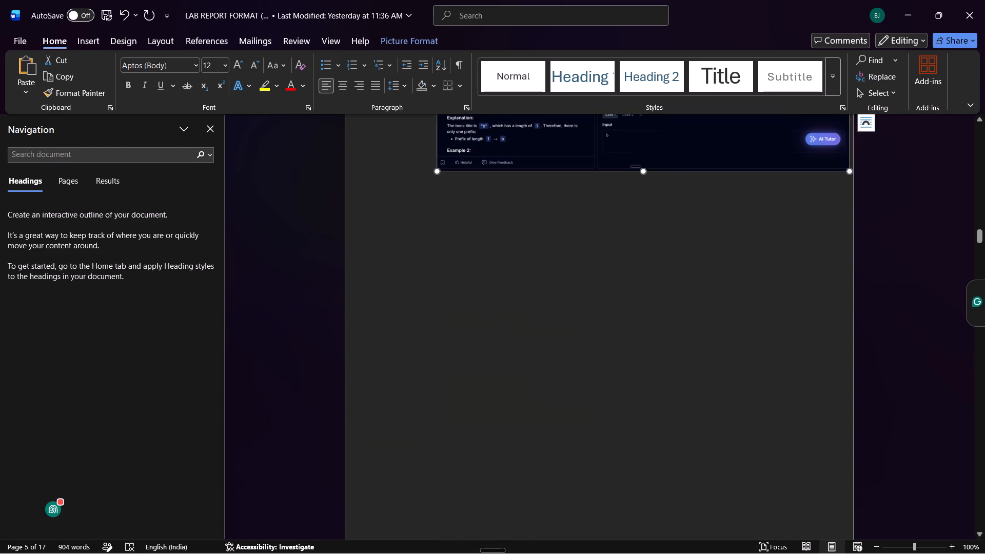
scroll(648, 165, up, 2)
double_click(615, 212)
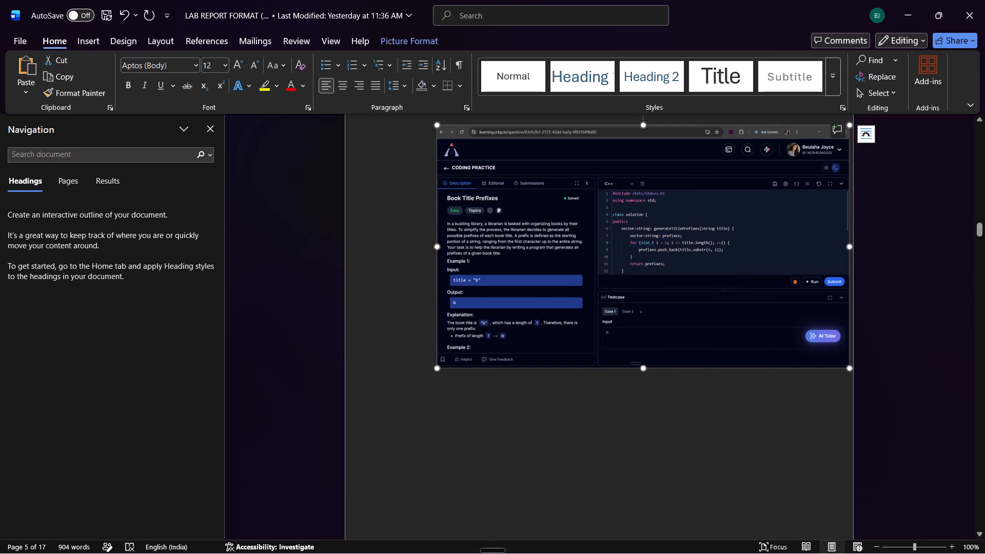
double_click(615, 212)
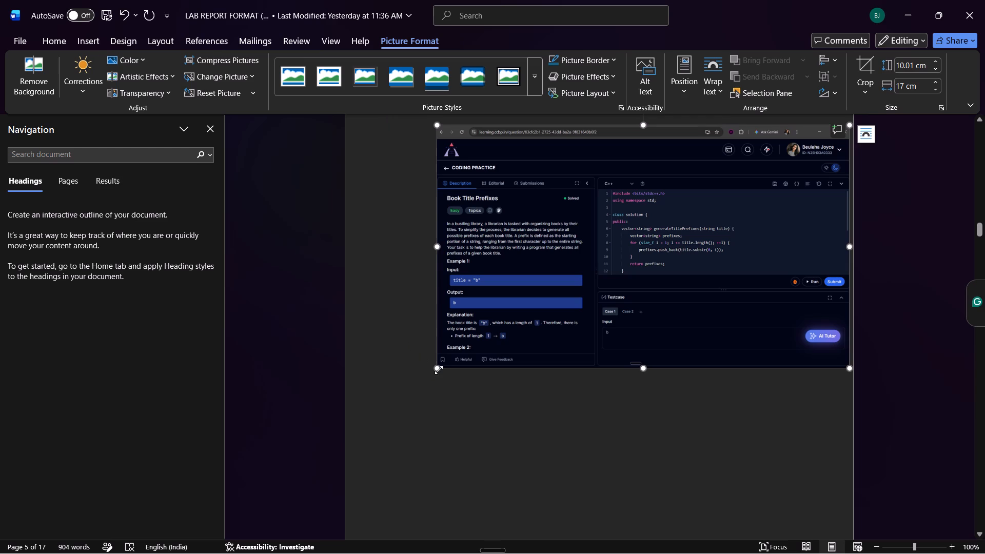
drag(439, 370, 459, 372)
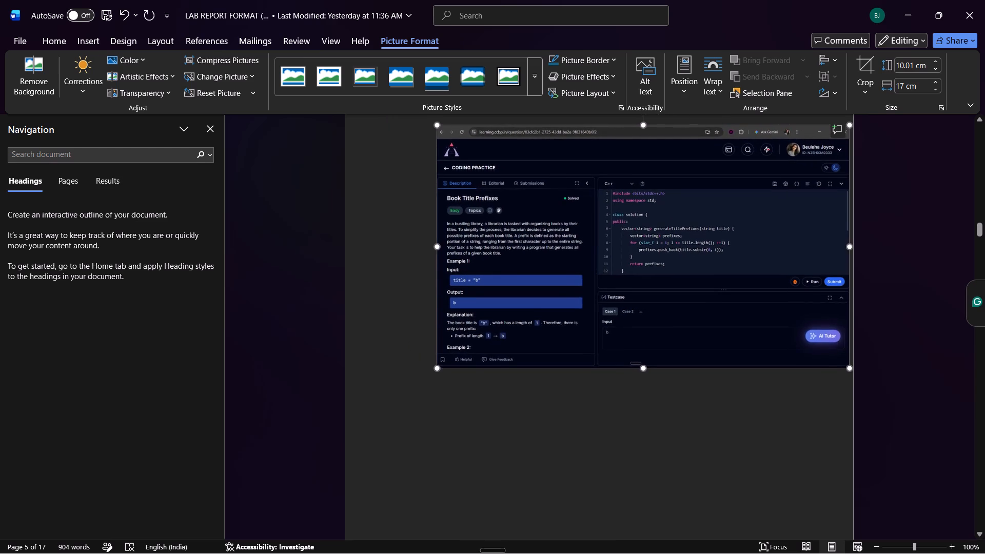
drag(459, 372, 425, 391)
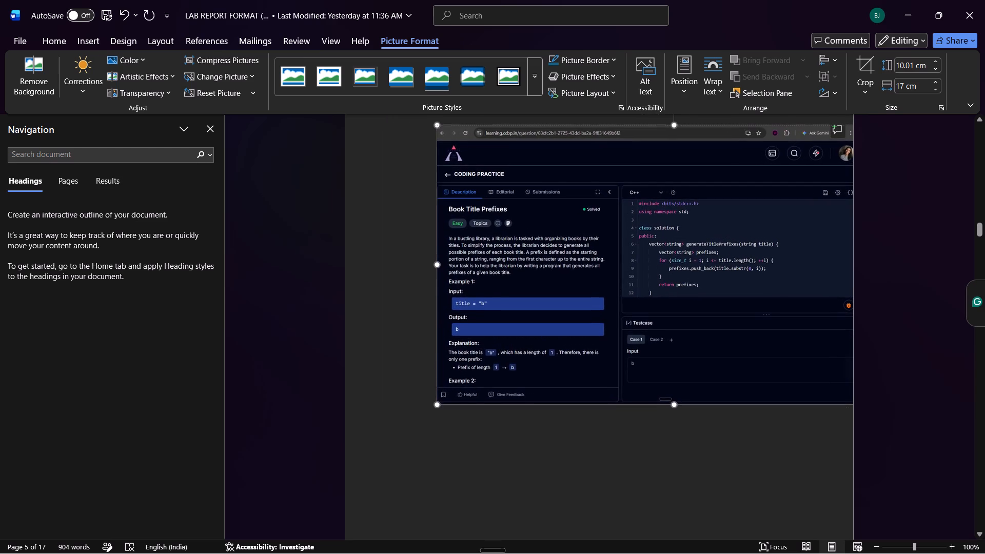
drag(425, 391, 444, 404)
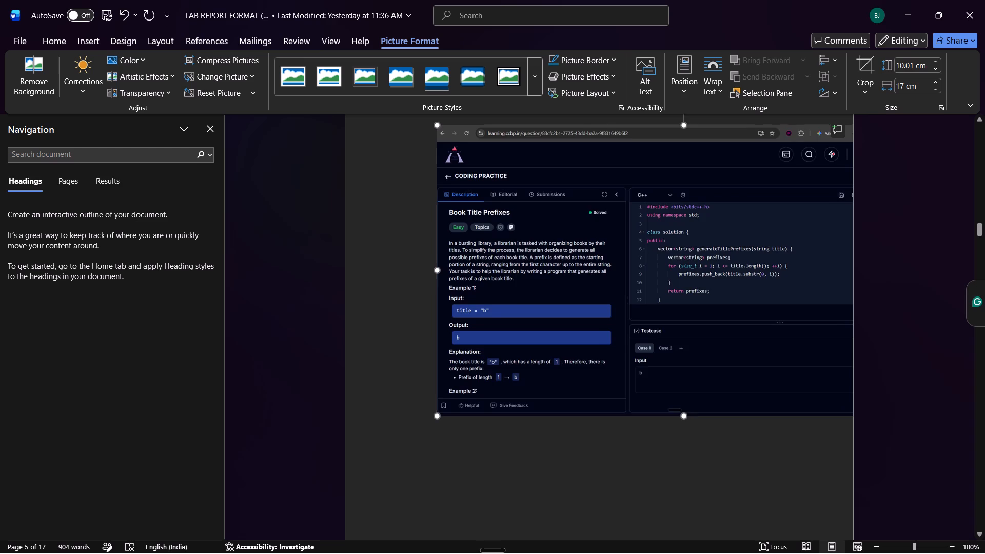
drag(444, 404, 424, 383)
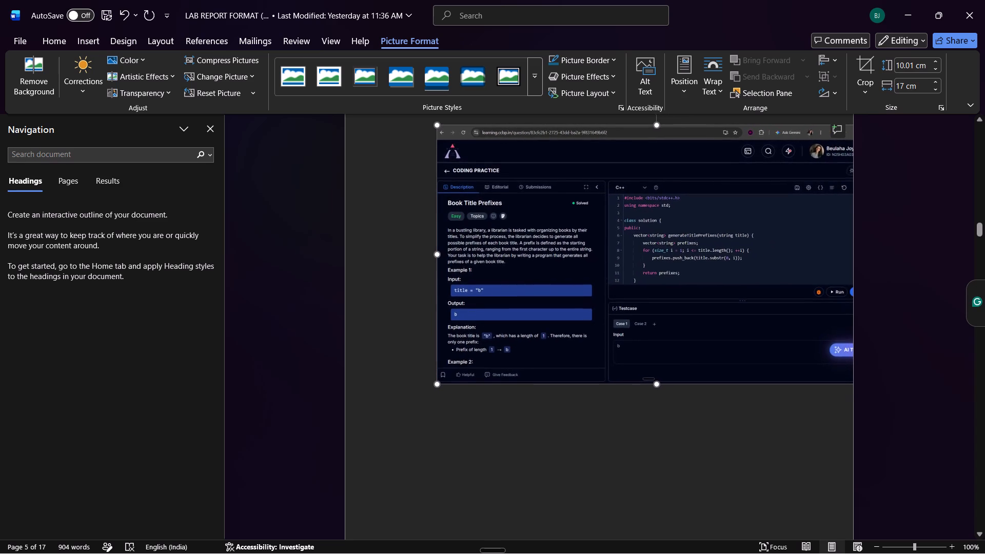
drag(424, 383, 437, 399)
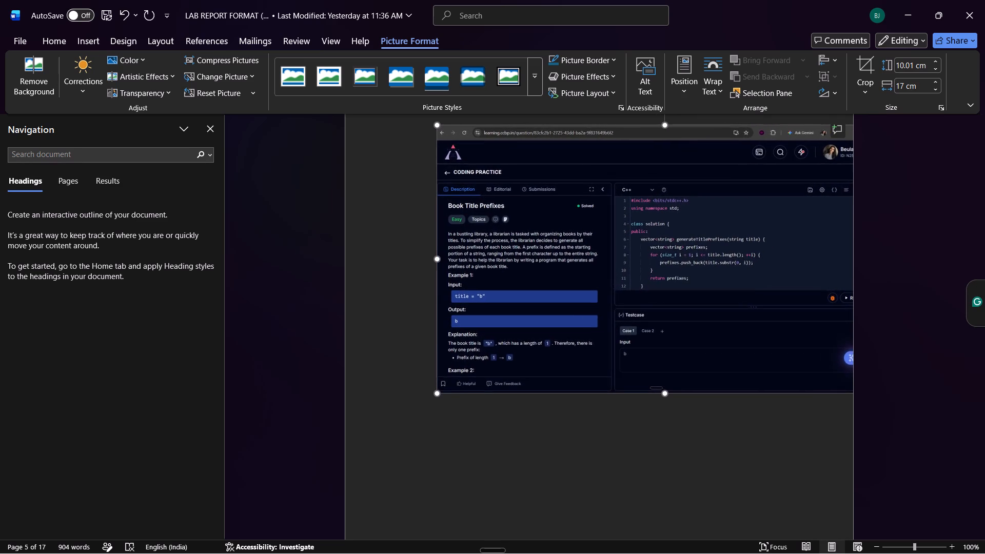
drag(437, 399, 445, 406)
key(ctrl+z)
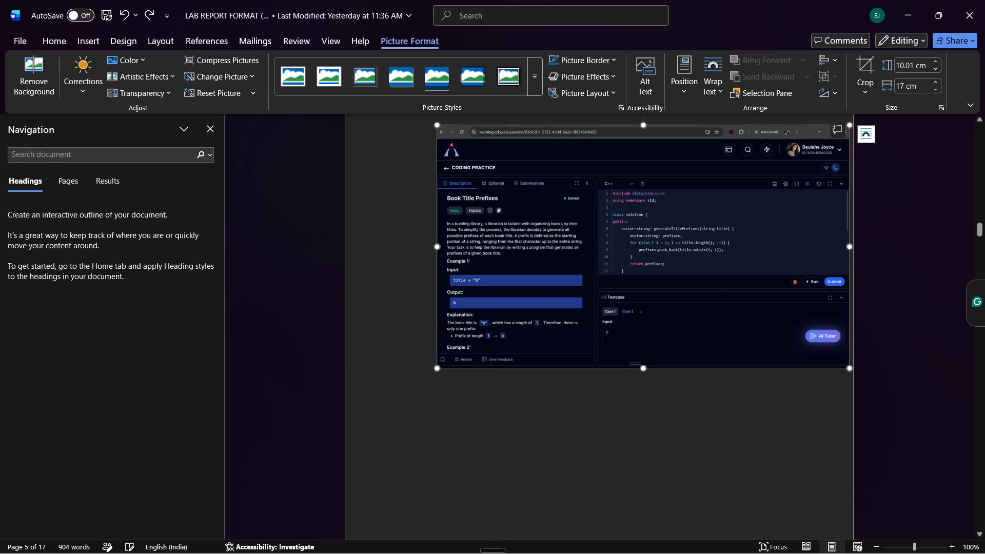
Delete blank lines below the Book Title Prefixes problem screenshot, ahead of the submission screenshot.
click(499, 496)
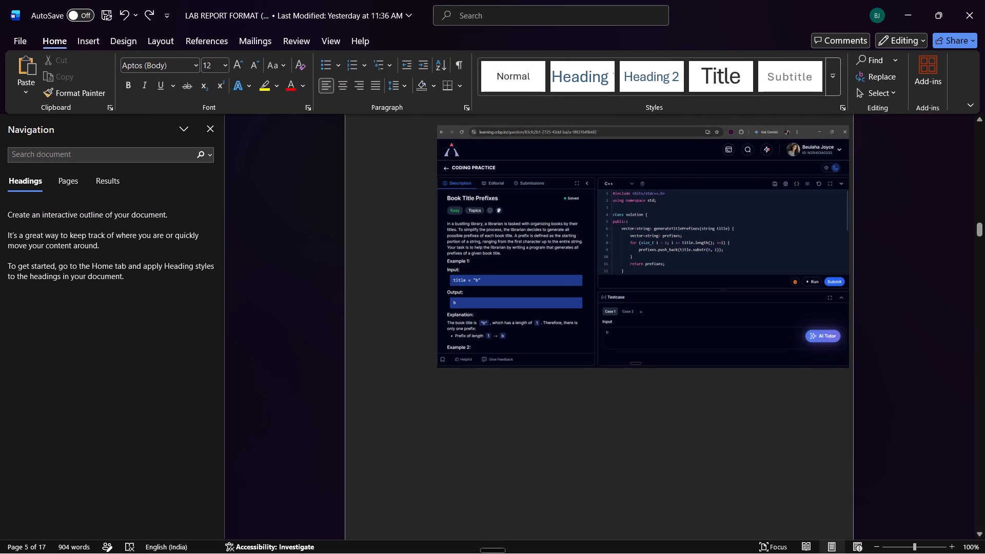
click(761, 360)
click(643, 461)
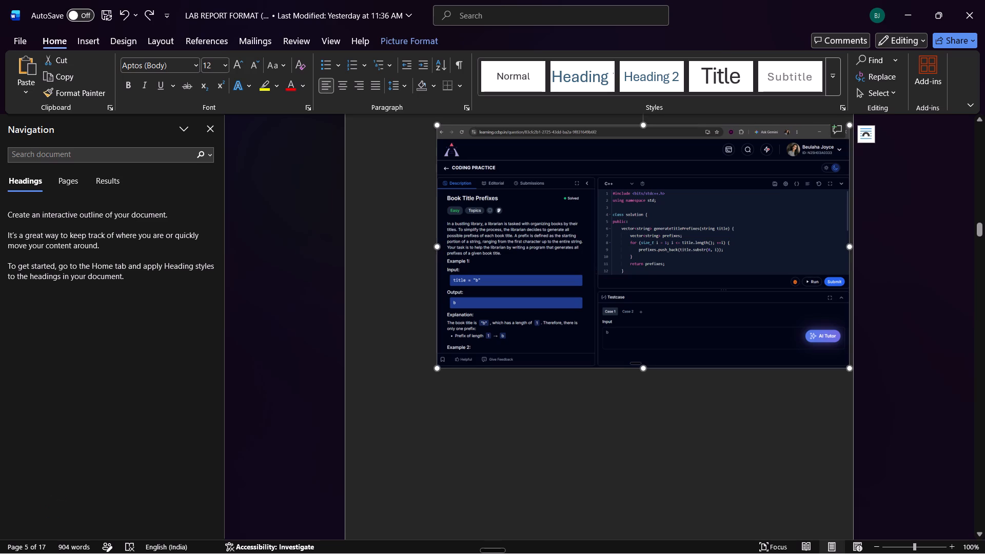
scroll(643, 461, down, 4)
key(Delete)
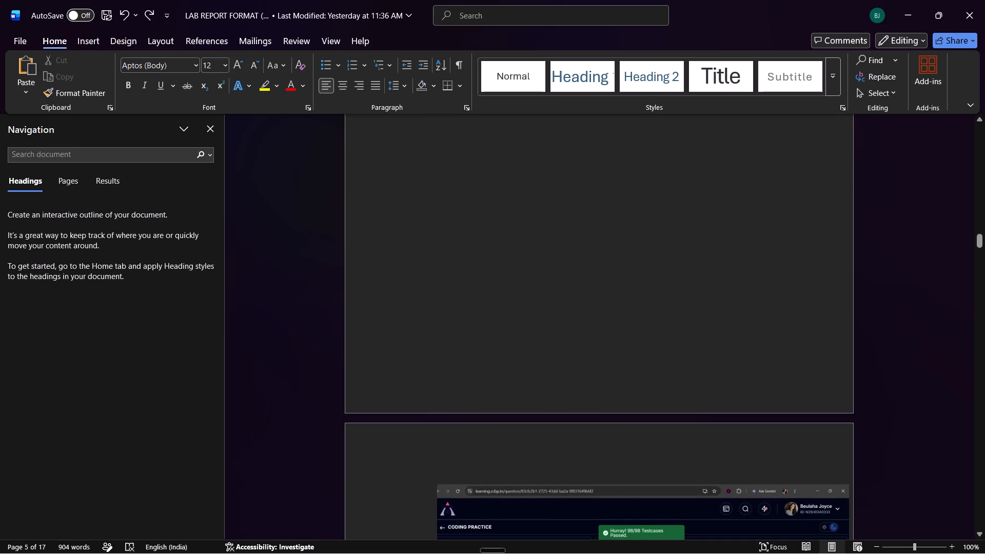
scroll(643, 461, right, 1)
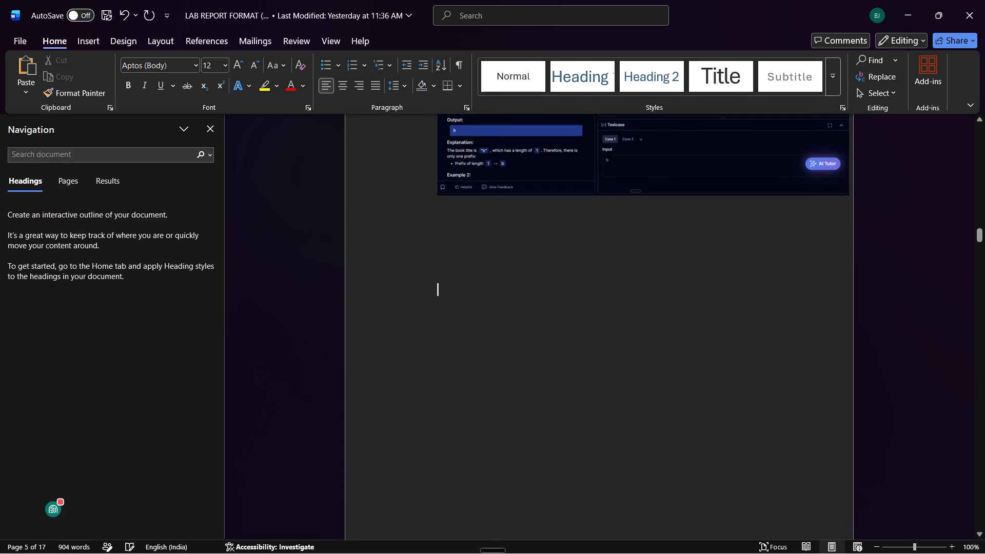
scroll(556, 529, down, 2)
scroll(501, 332, up, 2)
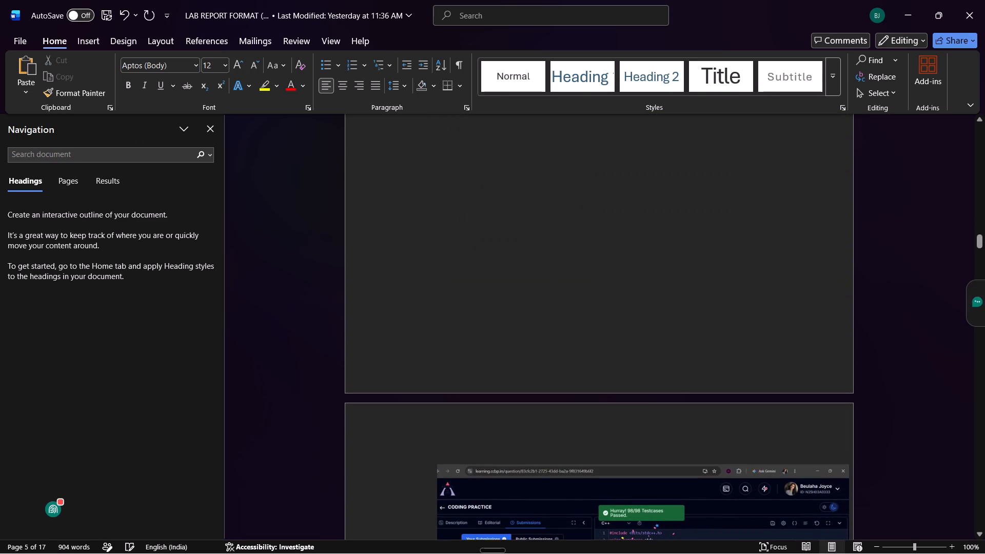
drag(485, 339, 422, 186)
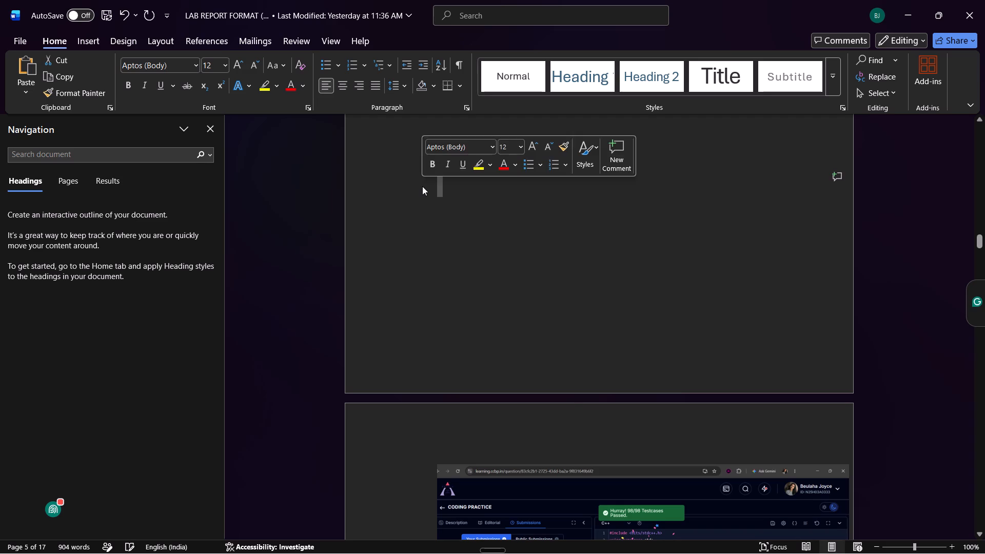
key(Delete)
Move the Book Title Prefixes submission screenshot from the following page to directly after its problem screenshot.
scroll(422, 186, up, 5)
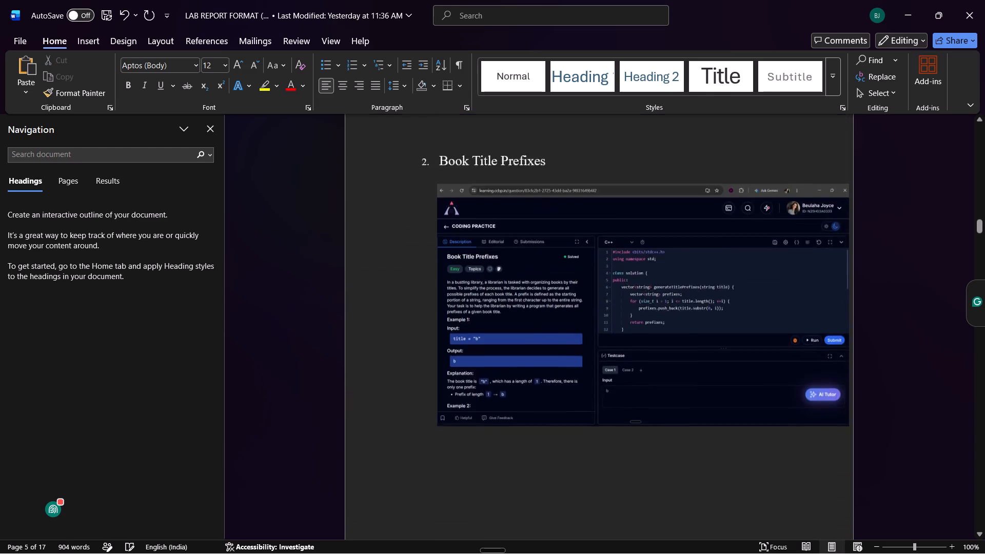
scroll(422, 186, up, 1)
scroll(422, 186, down, 5)
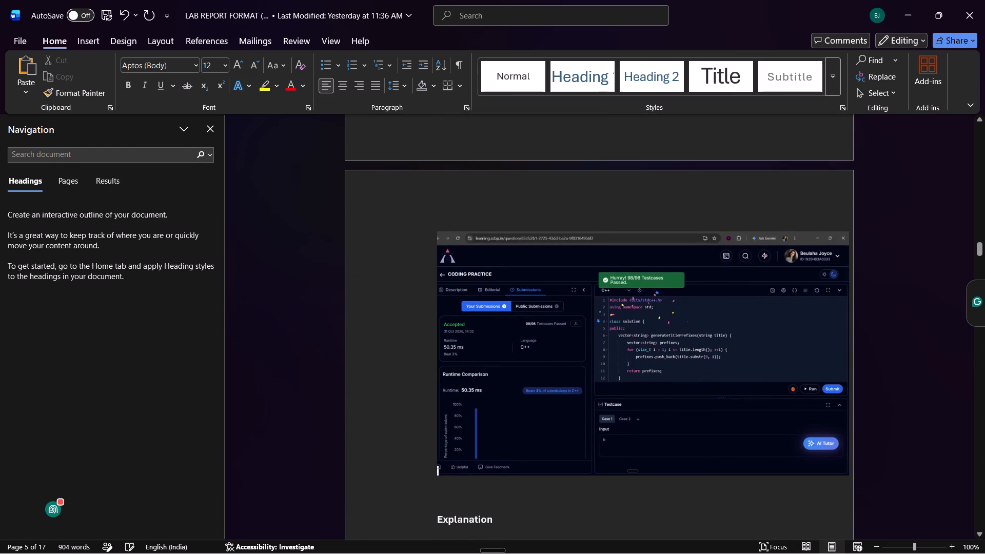
click(510, 326)
key(ctrl+x)
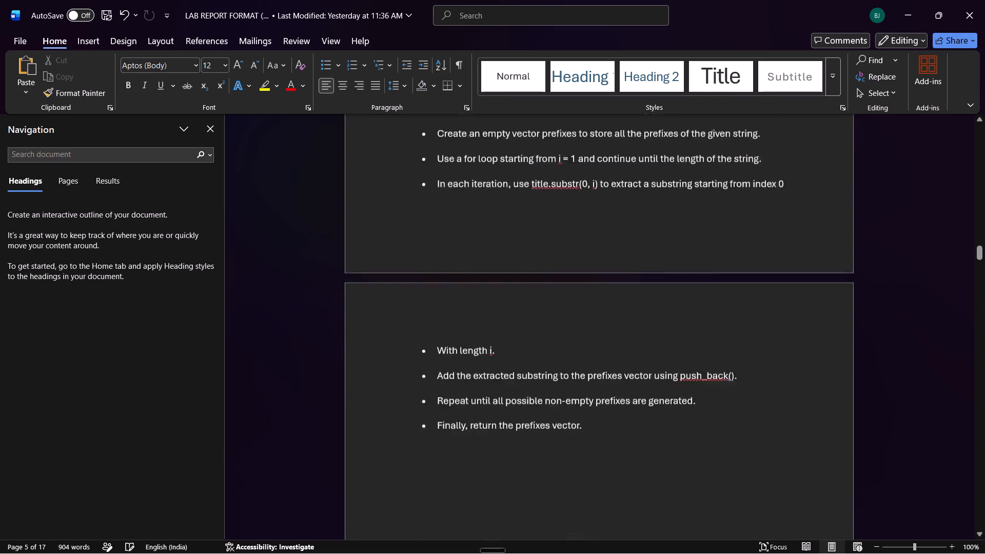
scroll(510, 326, up, 4)
key(Up)
key(Up)
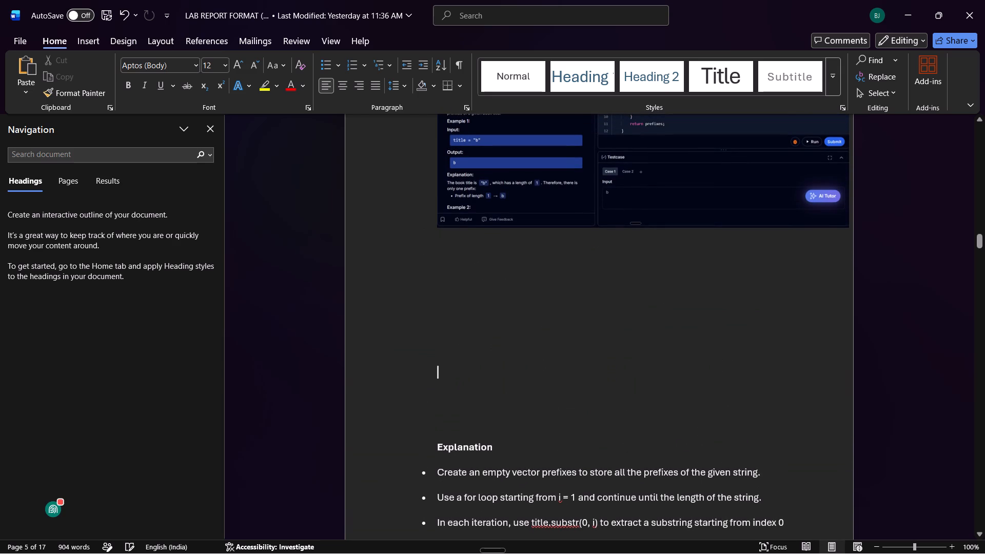
key(Up)
key(Up)
key(Up)
key(Up)
key(Up)
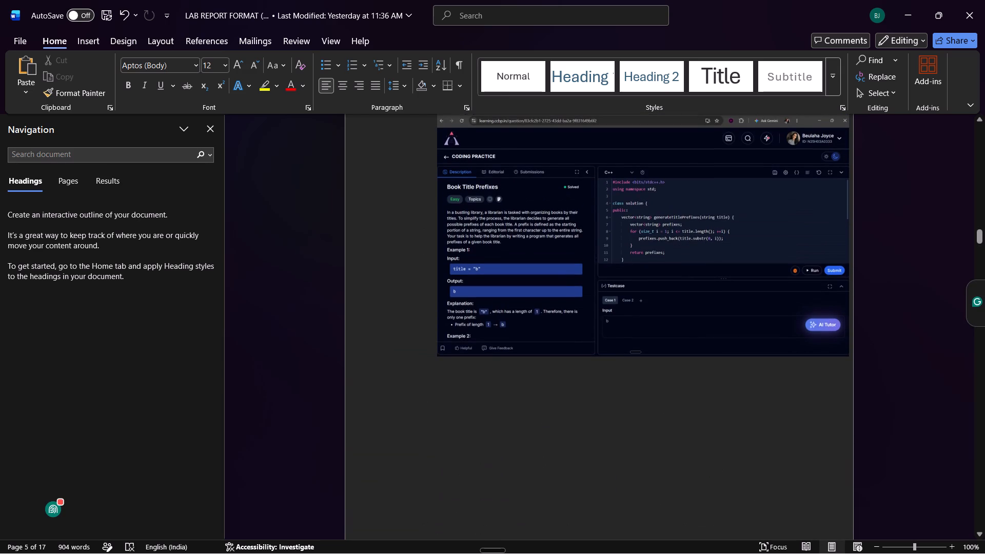
key(Down)
key(Up)
key(End)
key(ctrl+v)
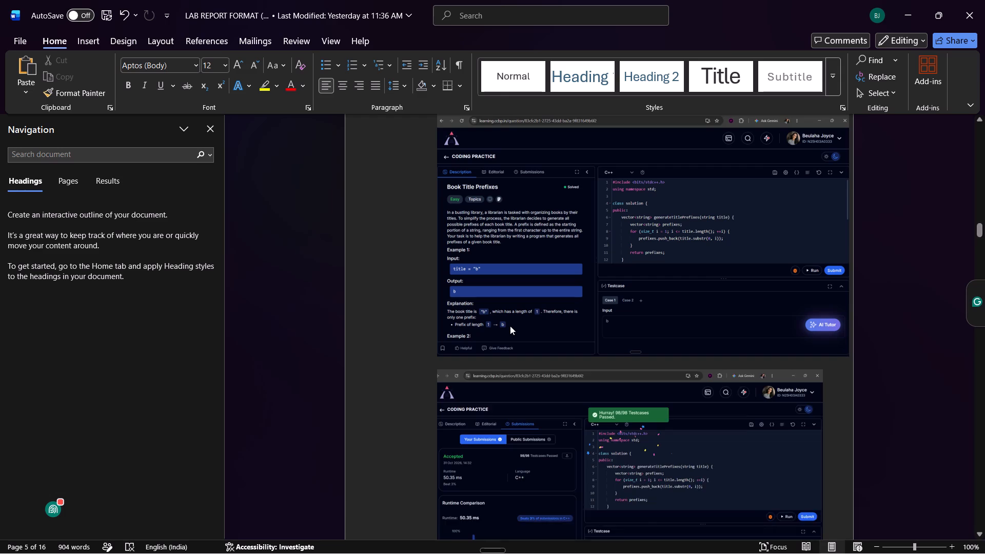
Delete the blank lines above the Explanation heading in the Book Title Prefixes section.
scroll(519, 384, down, 5)
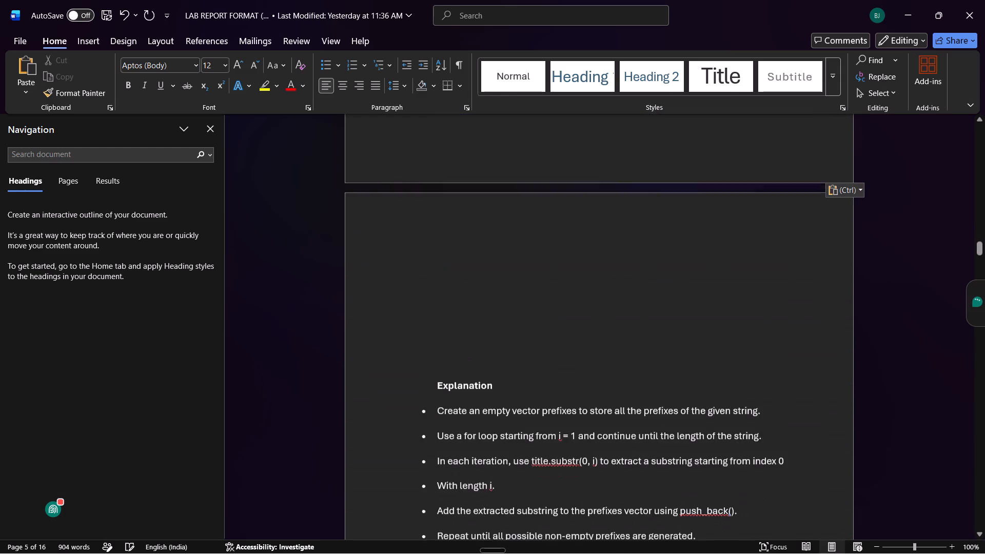
scroll(519, 384, down, 1)
drag(439, 349, 419, 175)
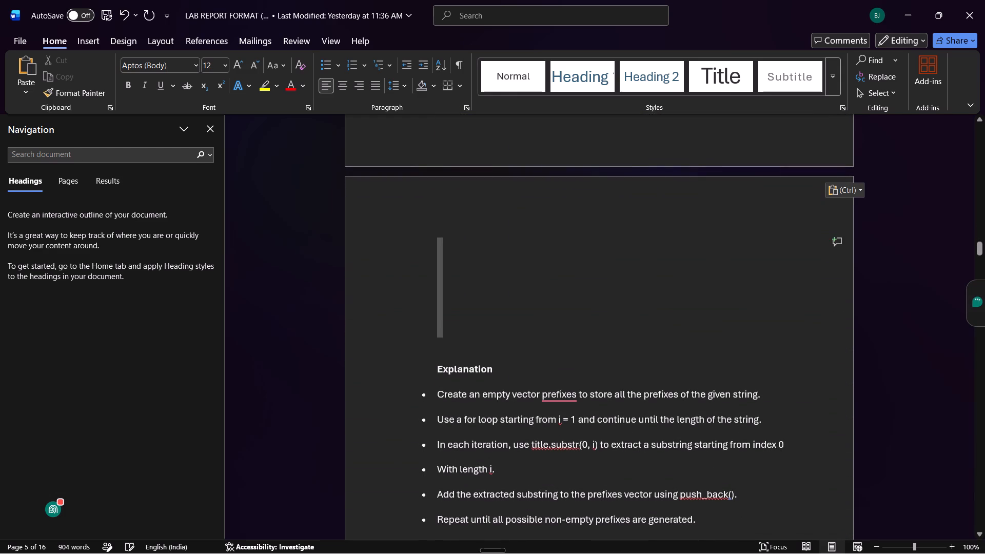
drag(419, 175, 419, 174)
key(Delete)
Insert a line break before the Book Title Prefixes Explanation heading to push it onto the page with its bullets.
scroll(511, 333, up, 1)
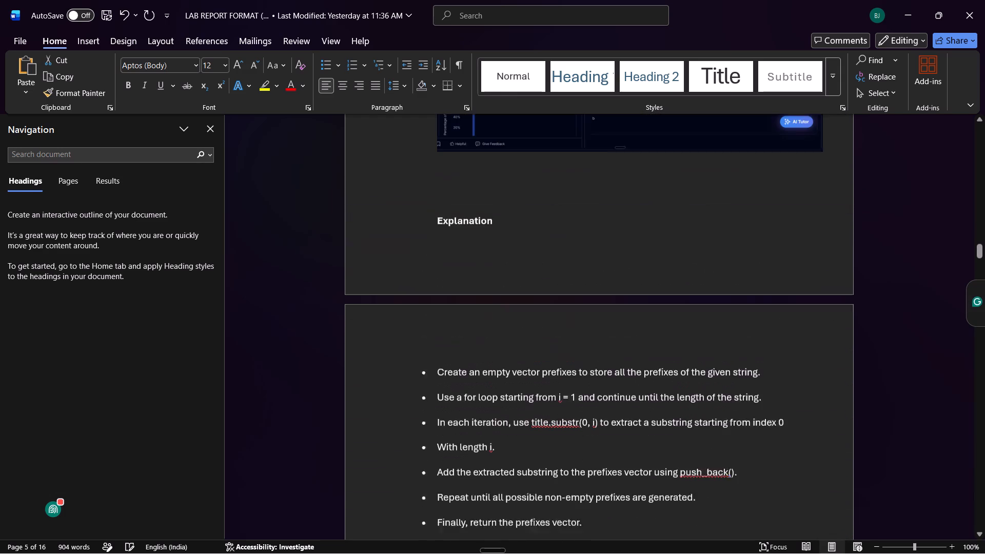
scroll(511, 333, up, 1)
click(444, 213)
key(Return)
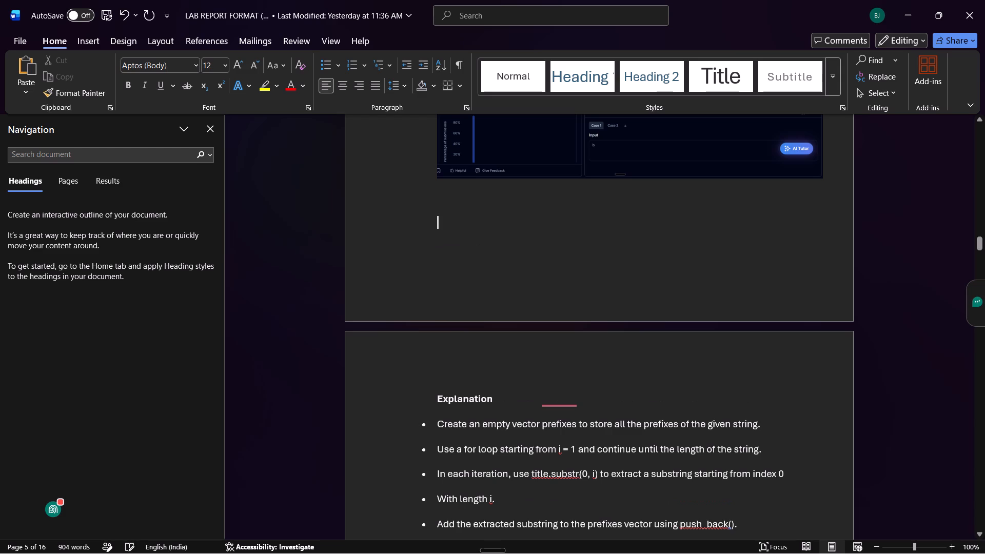
Delete the extra blank lines between the Book Title Prefixes explanation and the "Scoreboard After Each Round" heading.
scroll(489, 405, down, 3)
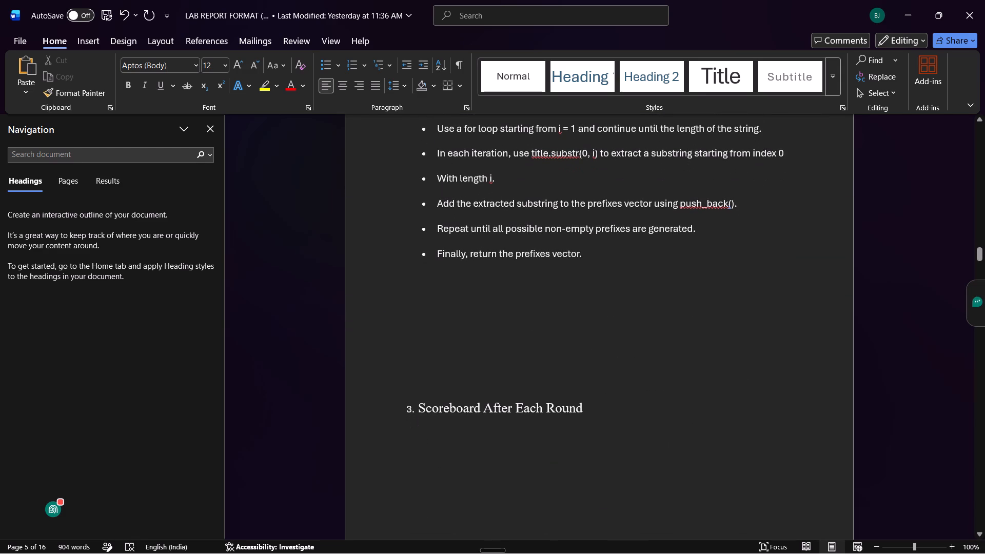
drag(412, 388, 410, 278)
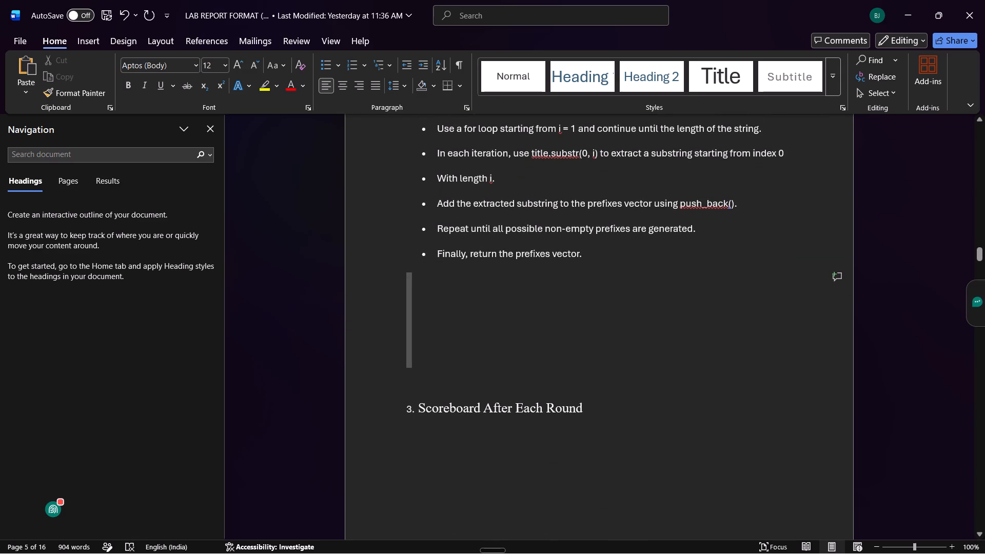
drag(410, 278, 410, 279)
key(Delete)
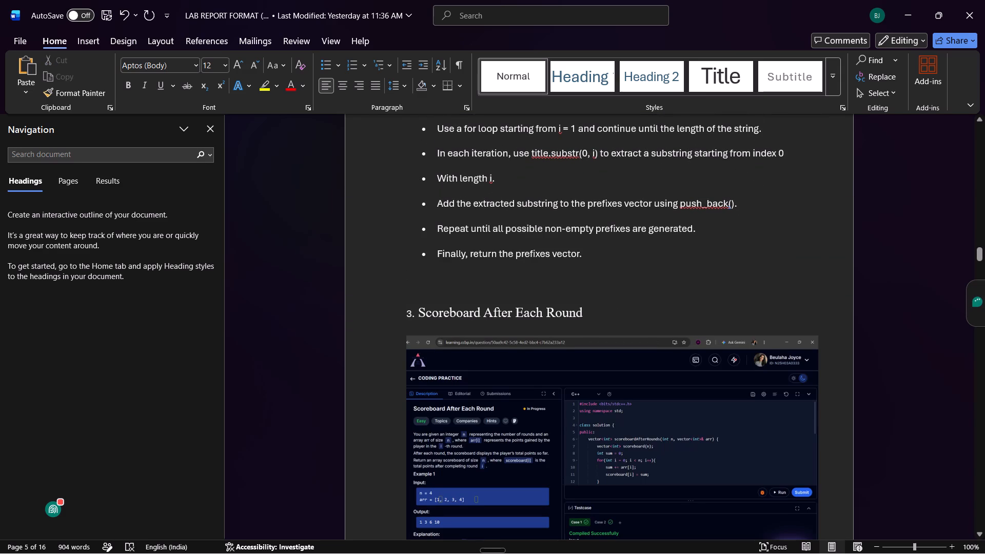
Insert five blank lines after the Scoreboard After Each Round submission screenshot to push the "Maximum Sum After One Skip" heading onto the next page.
scroll(425, 300, down, 6)
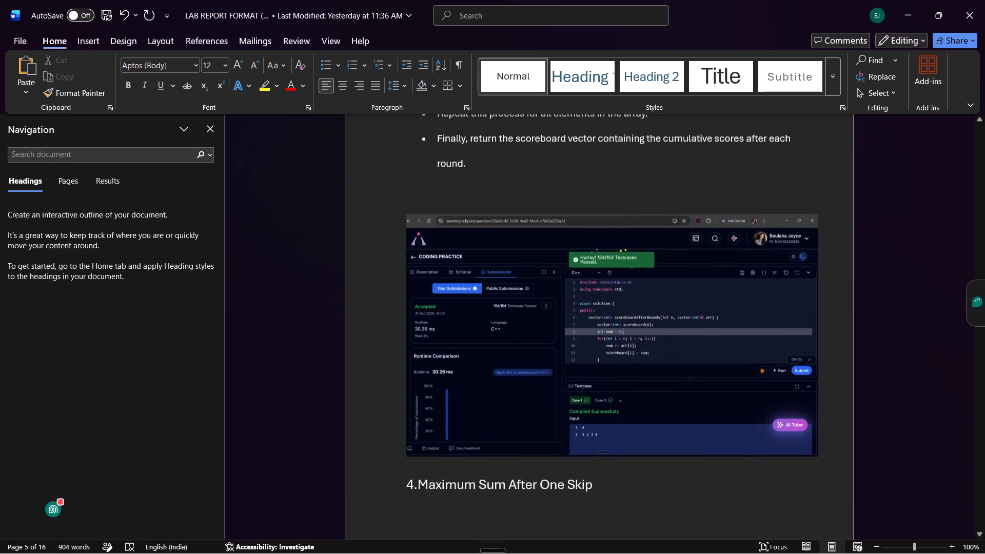
scroll(425, 300, down, 3)
click(429, 239)
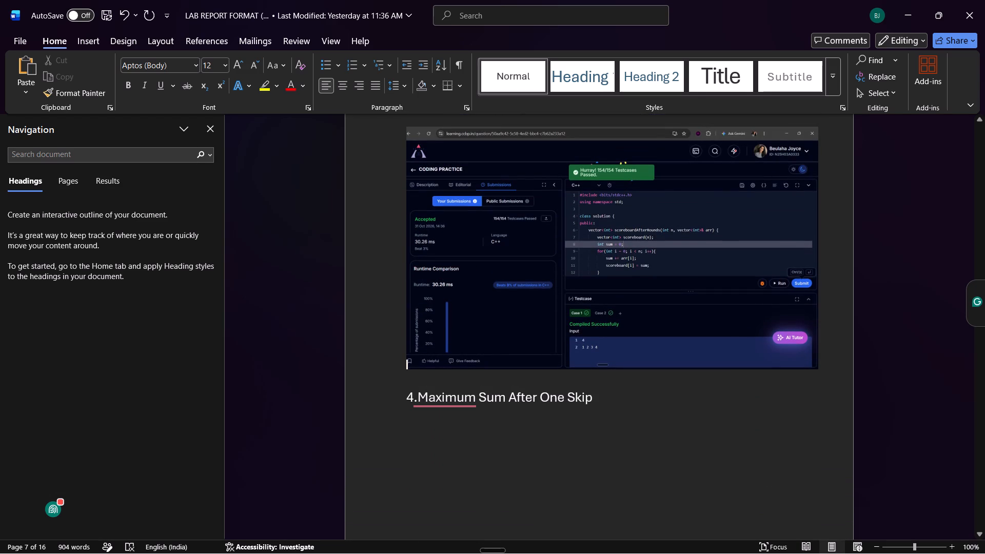
key(End)
key(Return)
key(Return)
key(Return)
key(Return)
key(Return)
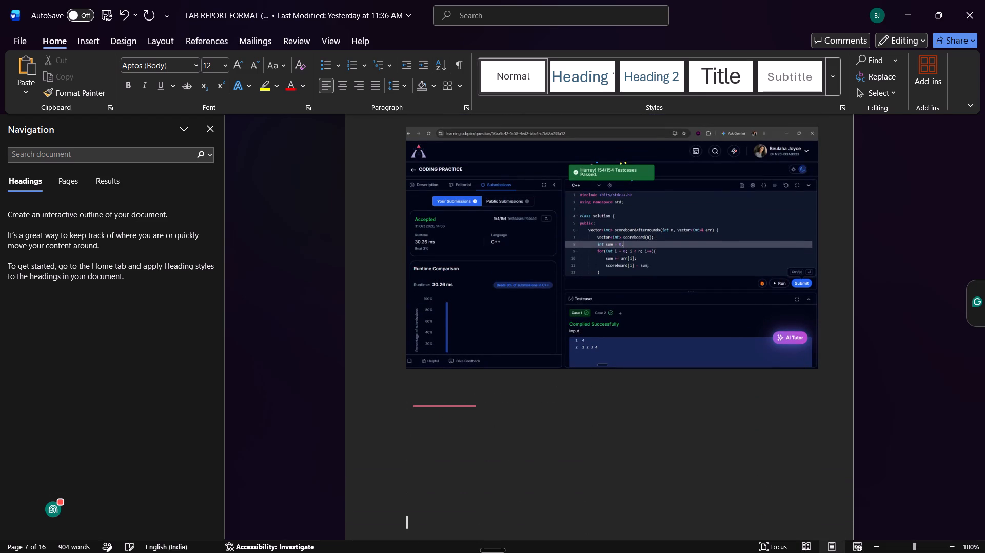
Delete the blank lines above the "6. Relative Order Sort" heading.
scroll(429, 239, down, 6)
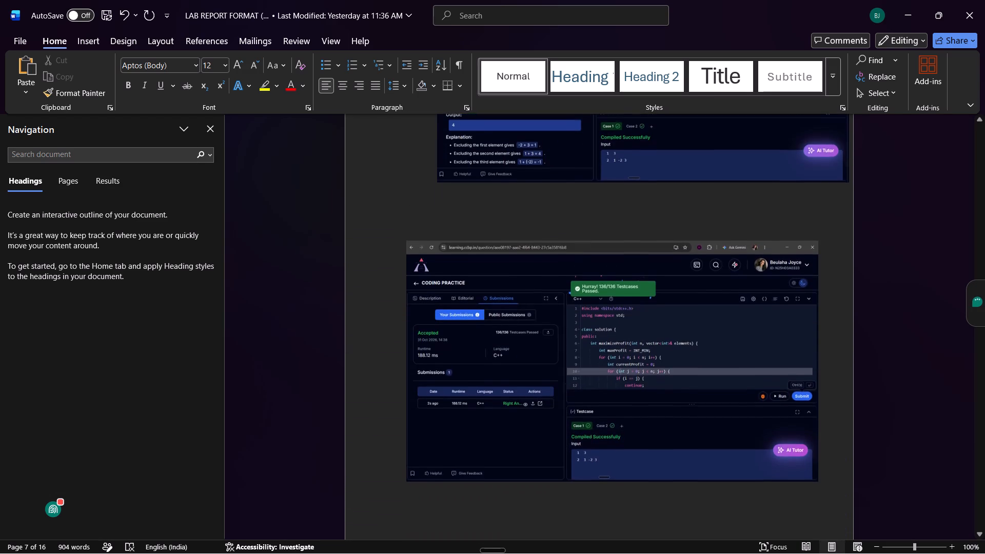
scroll(429, 239, down, 6)
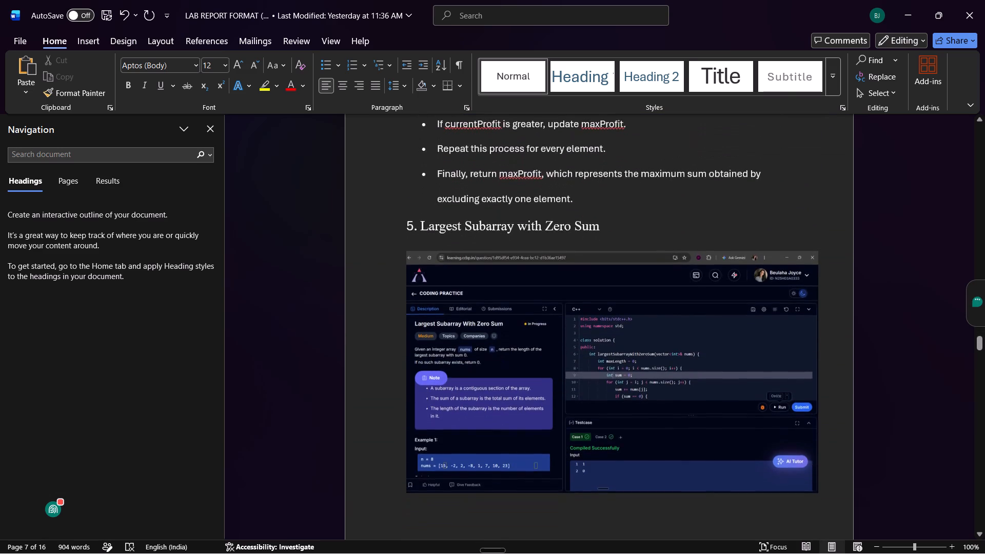
scroll(429, 239, down, 6)
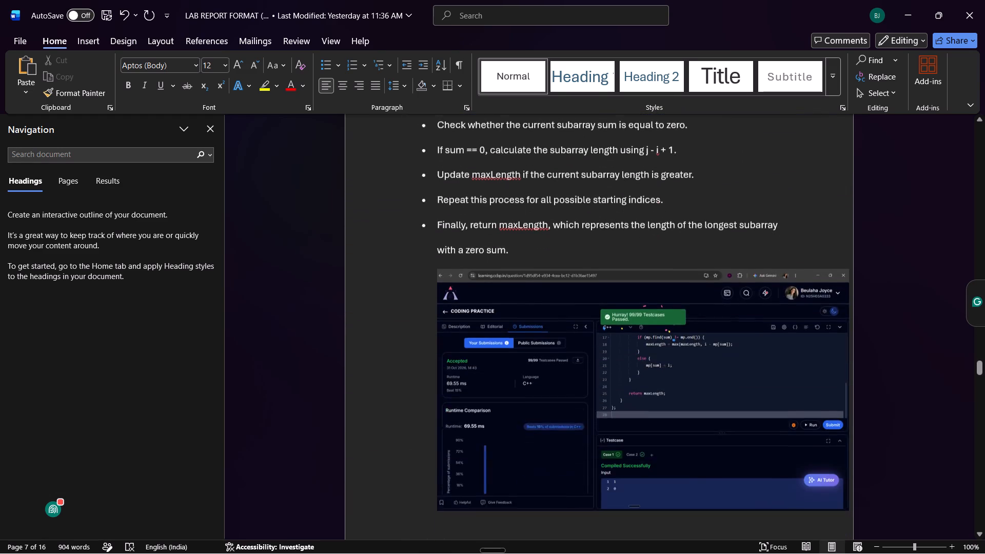
scroll(429, 239, down, 5)
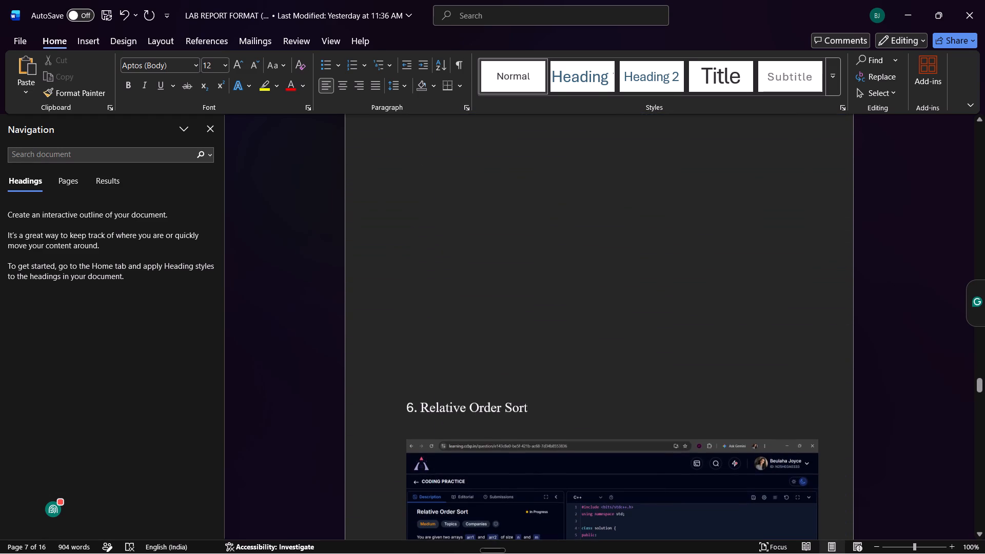
drag(420, 386, 402, 293)
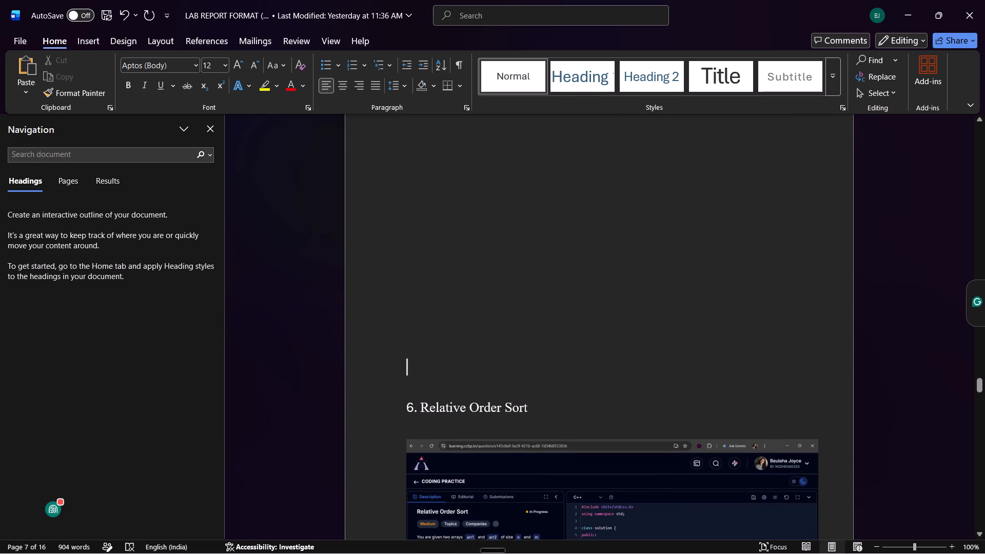
drag(402, 293, 405, 152)
key(Delete)
scroll(405, 152, up, 1)
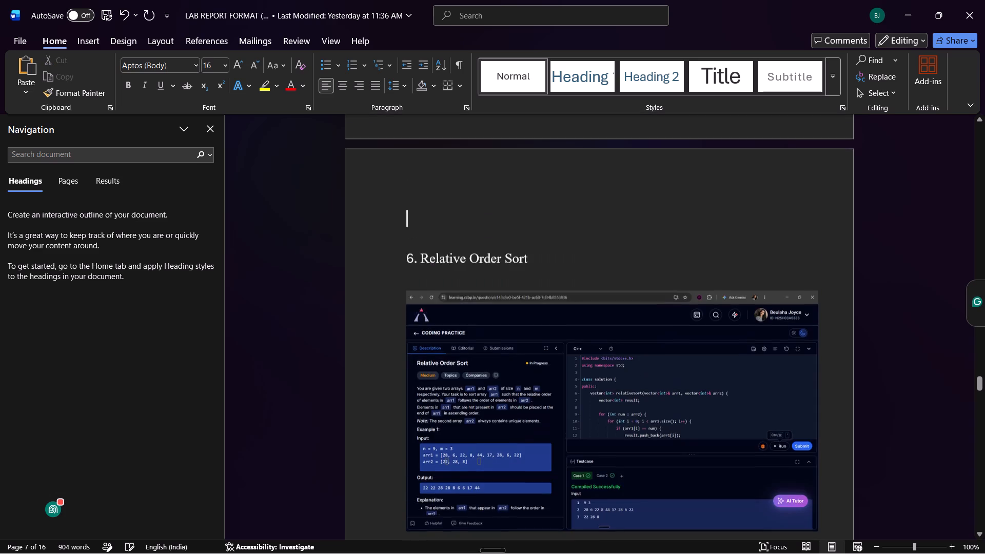
scroll(405, 152, up, 1)
key(Delete)
Review the spacing and page layout from the Relative Order Sort section through the Jump Game section at the document's end.
scroll(460, 256, down, 1)
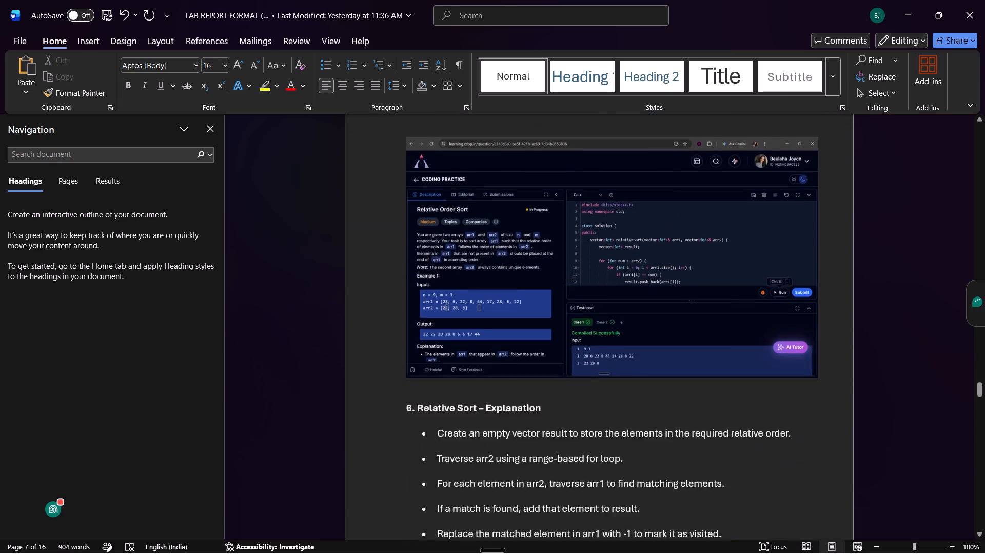
scroll(460, 256, down, 7)
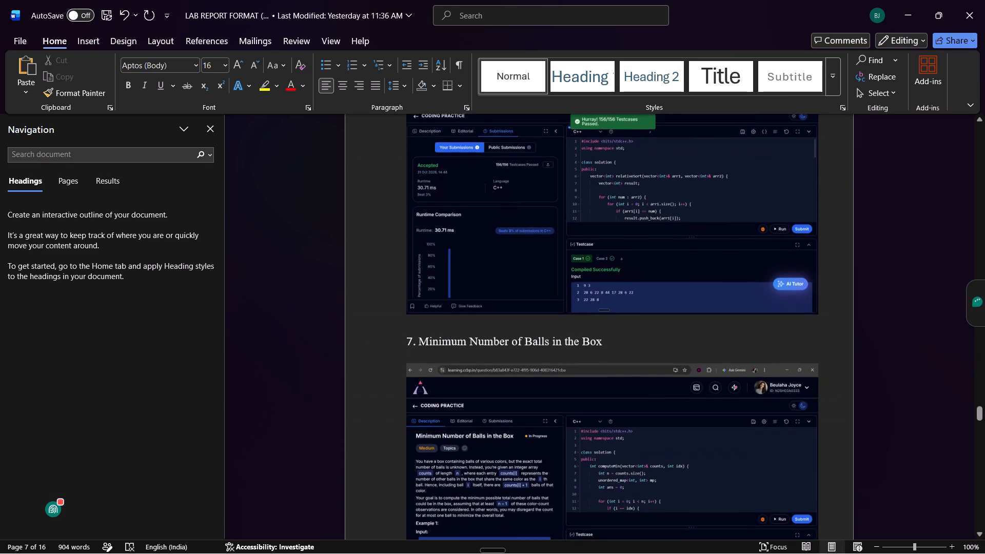
scroll(460, 256, down, 3)
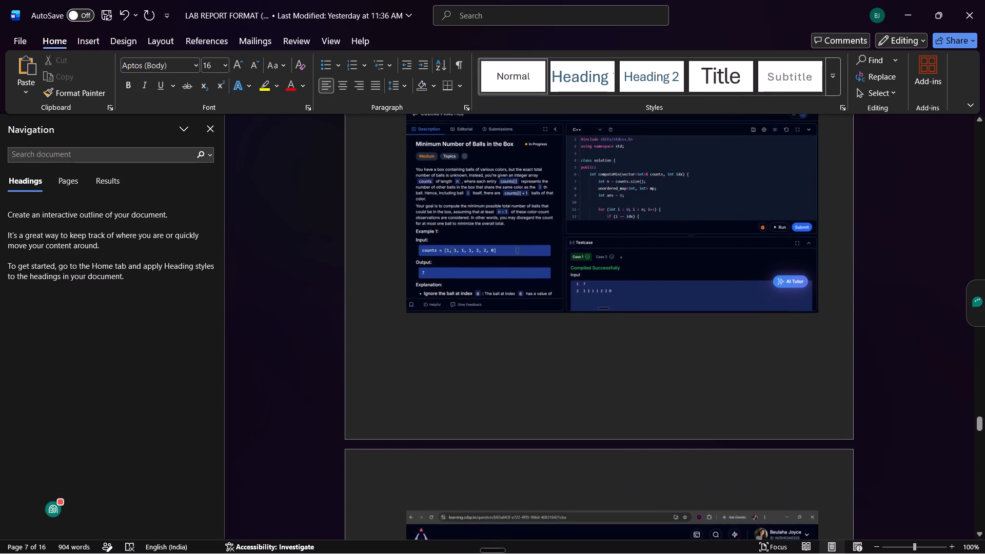
scroll(582, 437, down, 9)
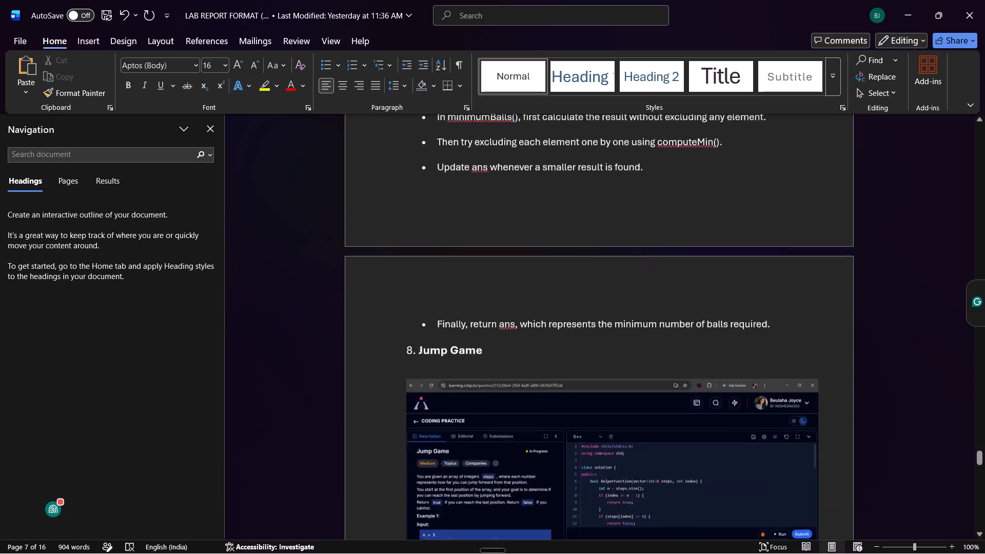
scroll(582, 437, down, 3)
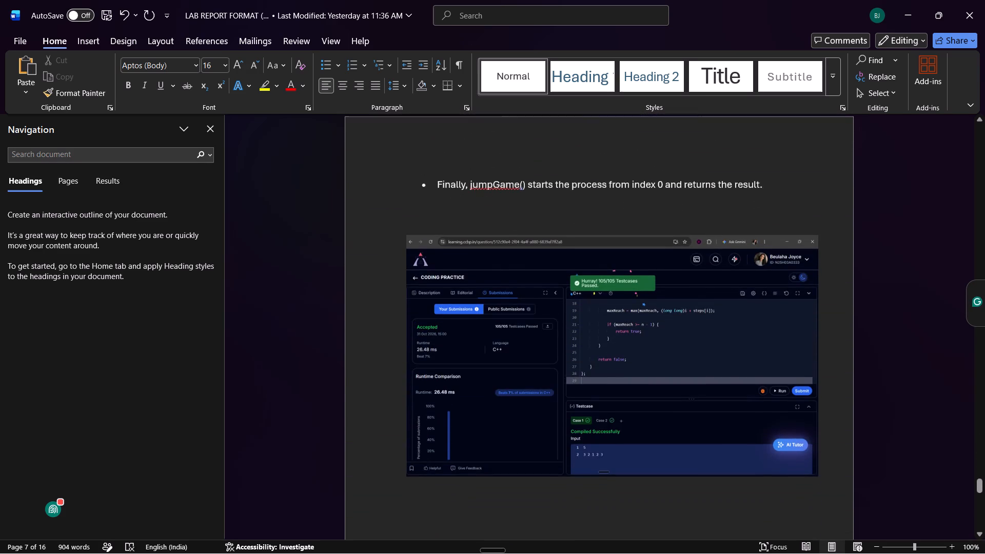
scroll(582, 437, down, 1)
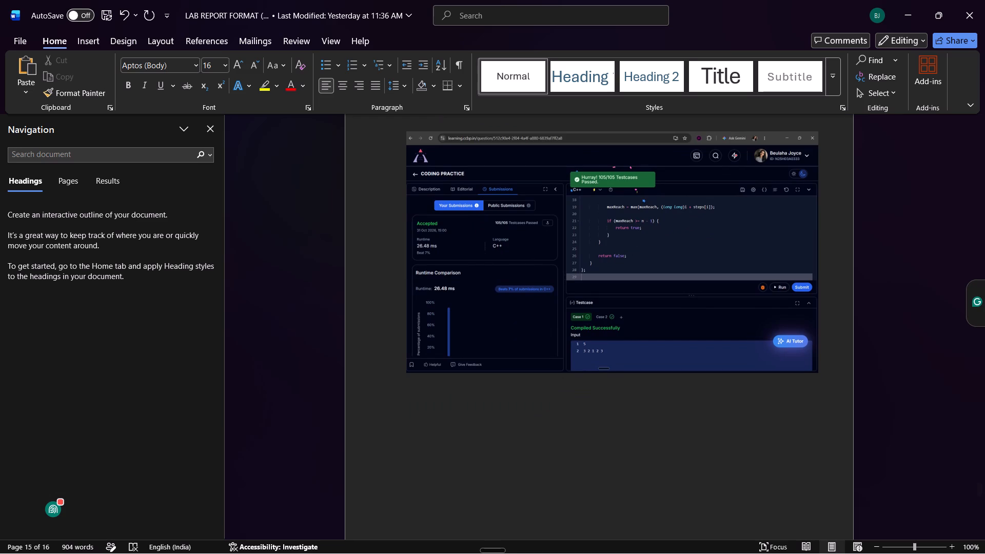
scroll(575, 465, up, 1)
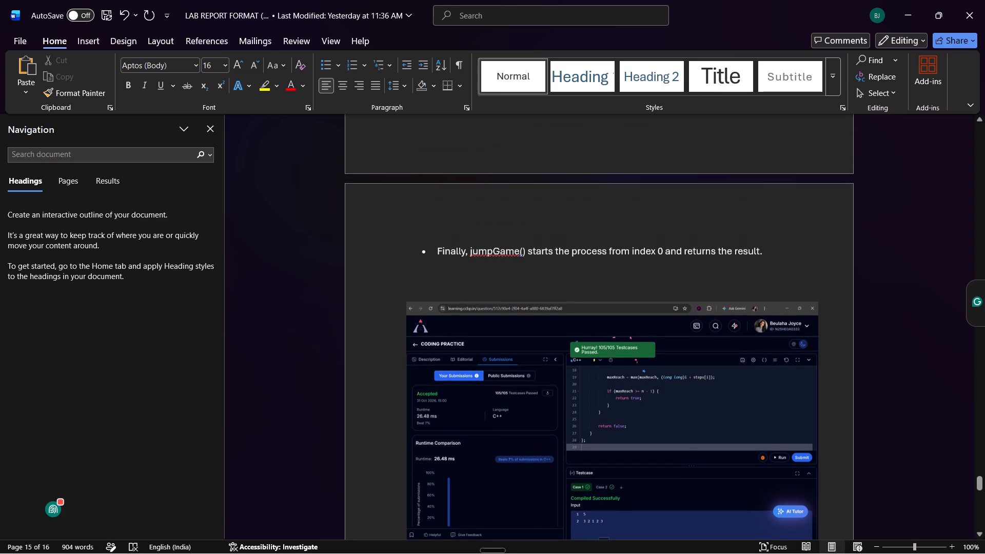
scroll(514, 302, up, 3)
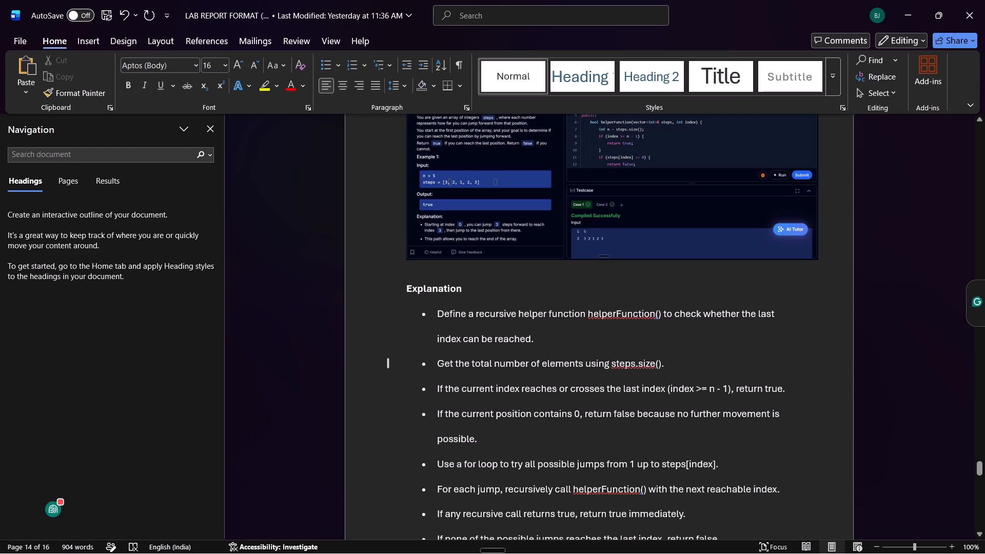
scroll(586, 394, down, 2)
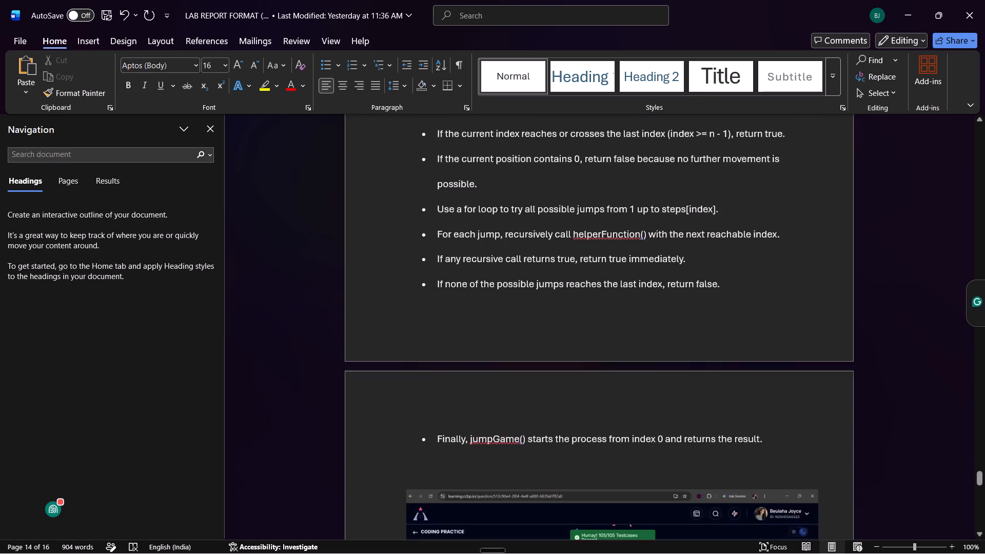
scroll(586, 394, down, 2)
scroll(586, 394, right, 1)
scroll(586, 394, up, 1)
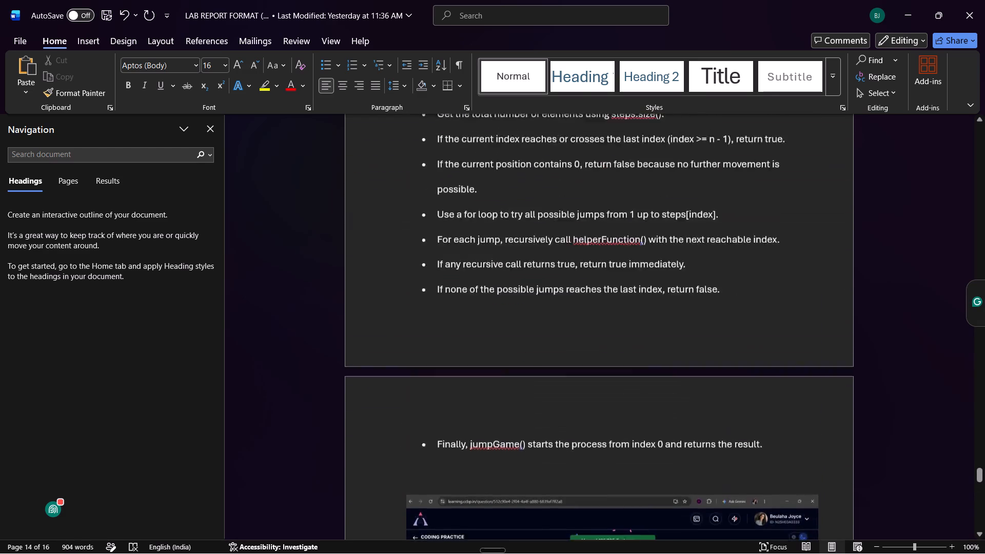
Delete the blank line between the last Jump Game explanation bullet and the submission screenshot below it.
scroll(586, 394, up, 1)
scroll(586, 394, down, 3)
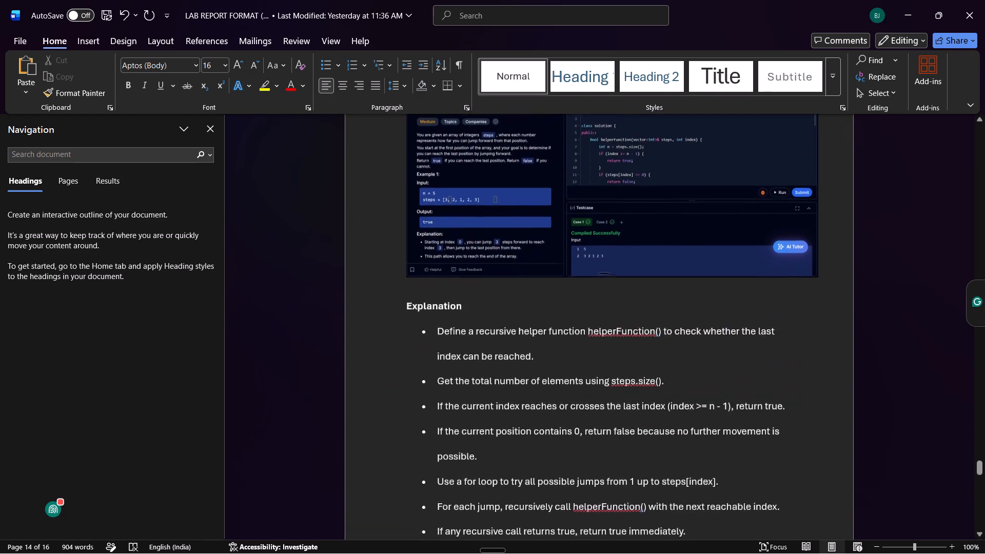
scroll(586, 394, down, 2)
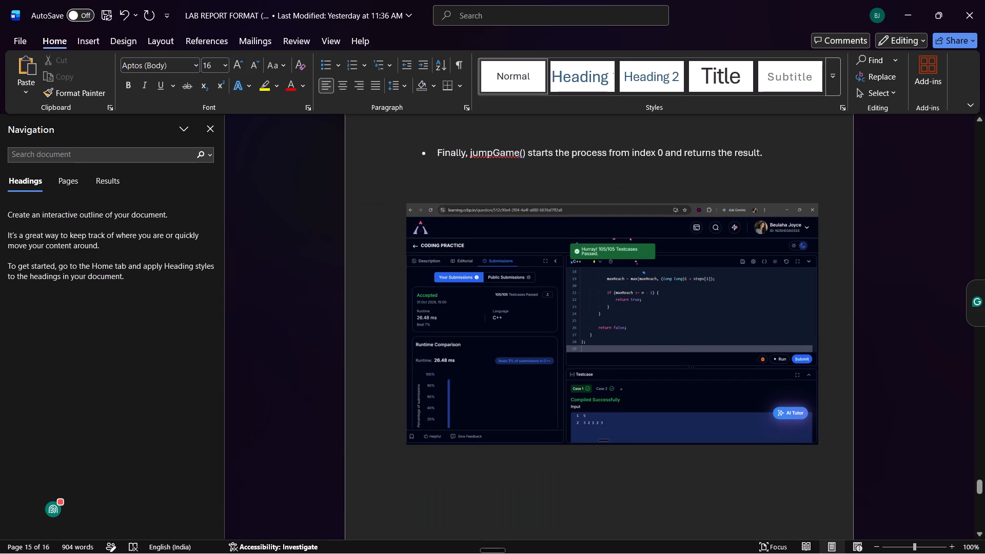
click(434, 192)
key(Delete)
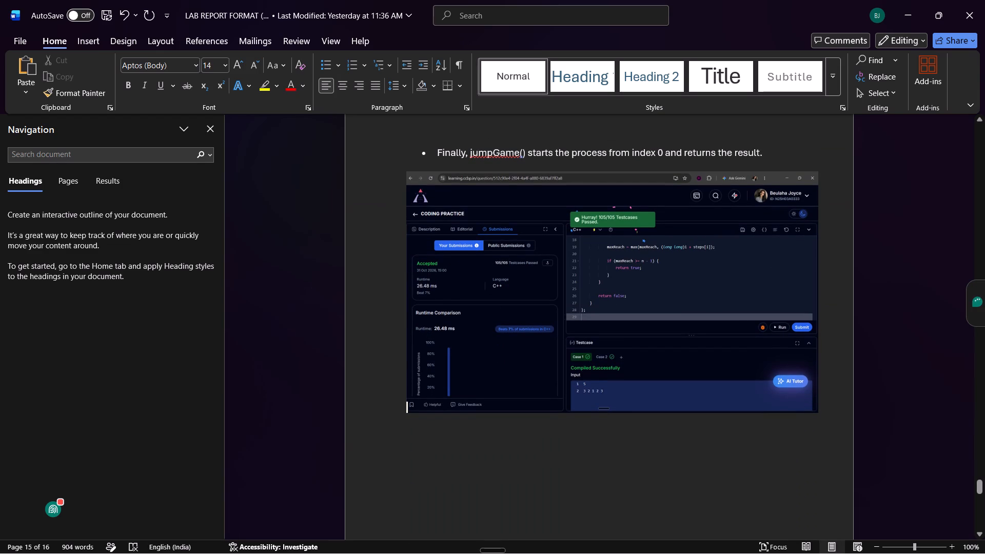
Delete the extra blank lines between the Jump Game submission screenshot and the "9." heading number.
key(End)
scroll(851, 403, down, 2)
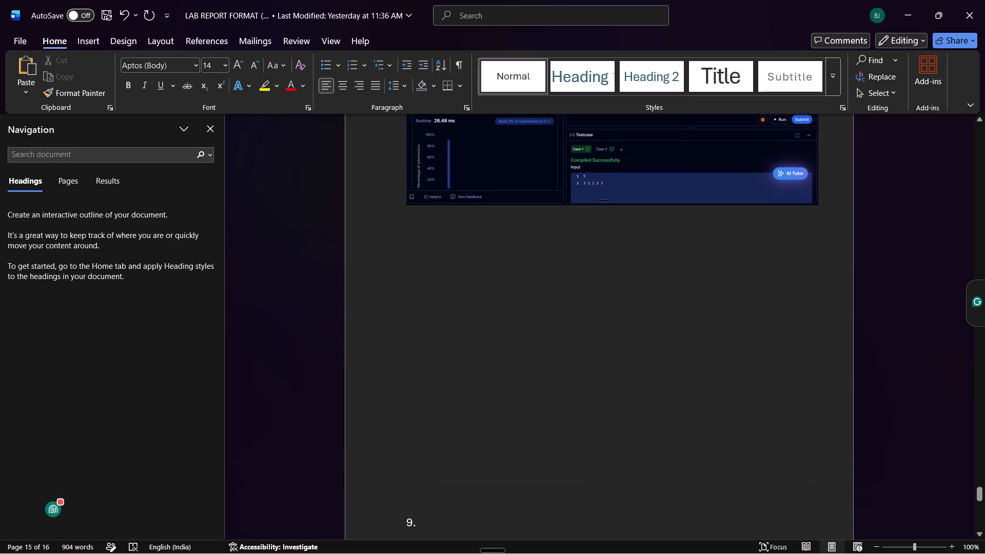
drag(416, 491, 403, 364)
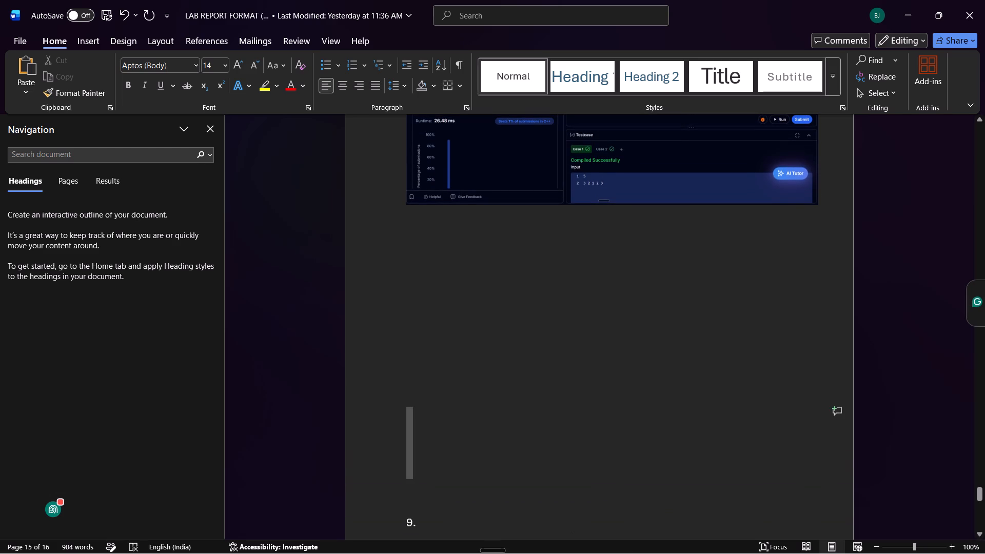
drag(403, 364, 408, 240)
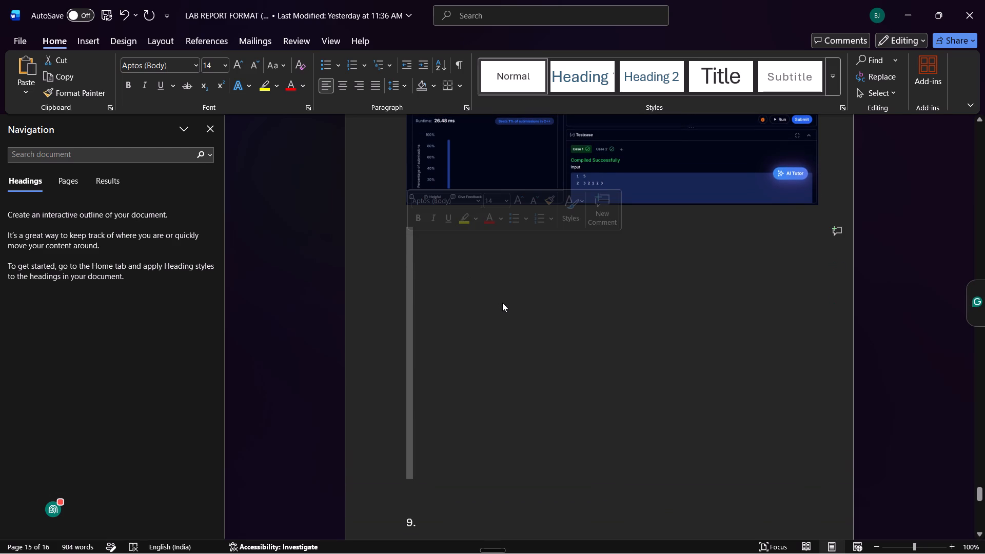
key(Delete)
key(BackSpace)
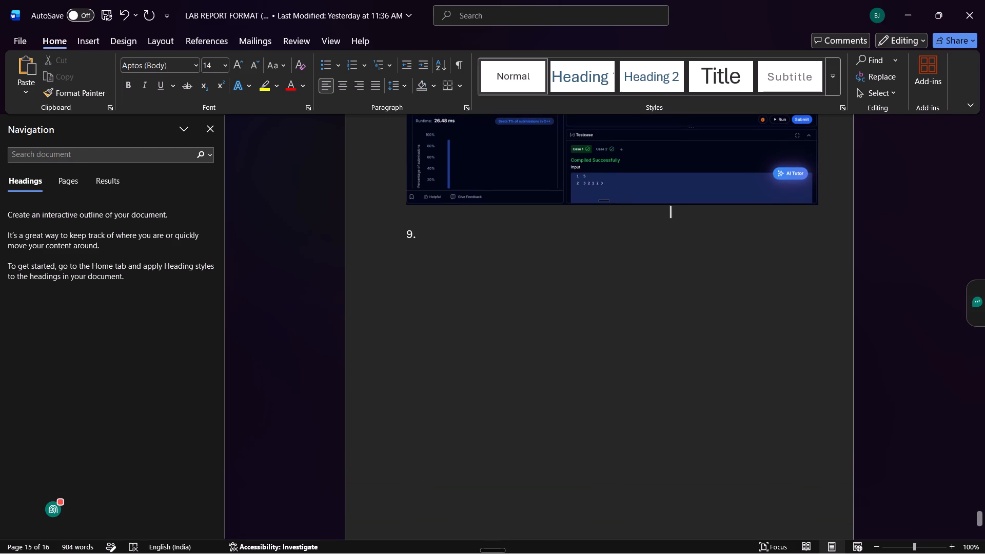
Place the cursor after the "9." heading number and check the layout of the Jump Game section above it.
click(443, 242)
scroll(443, 242, up, 8)
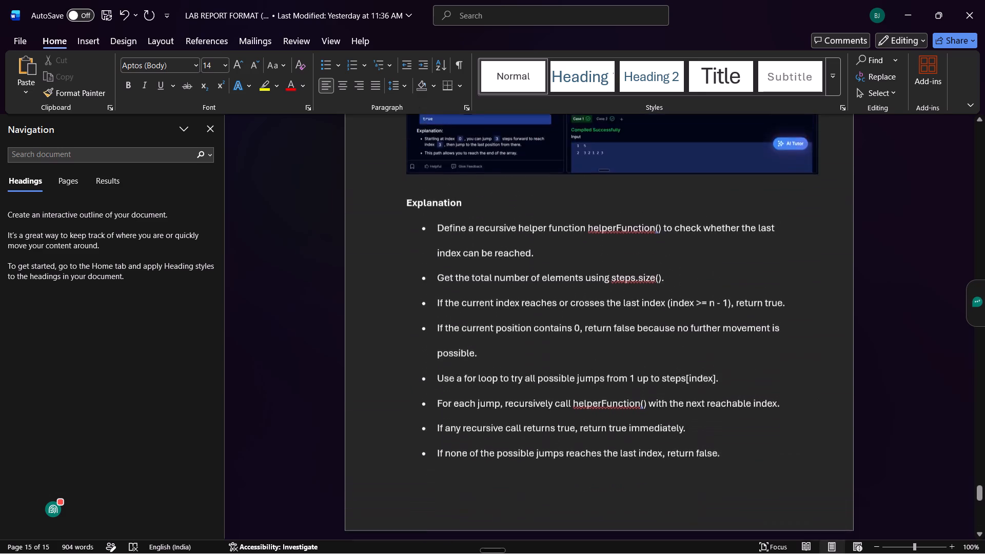
scroll(443, 242, up, 1)
scroll(443, 242, down, 5)
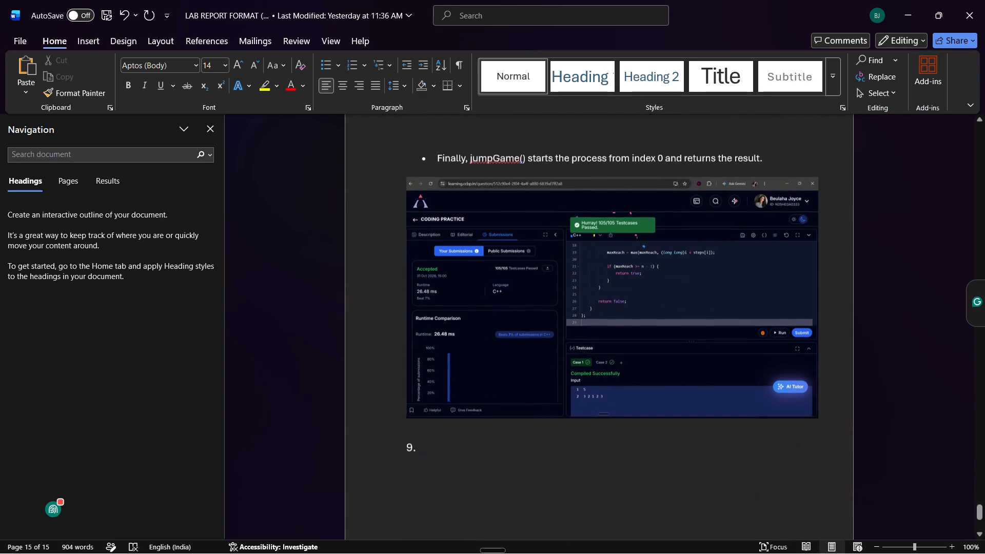
scroll(443, 242, down, 1)
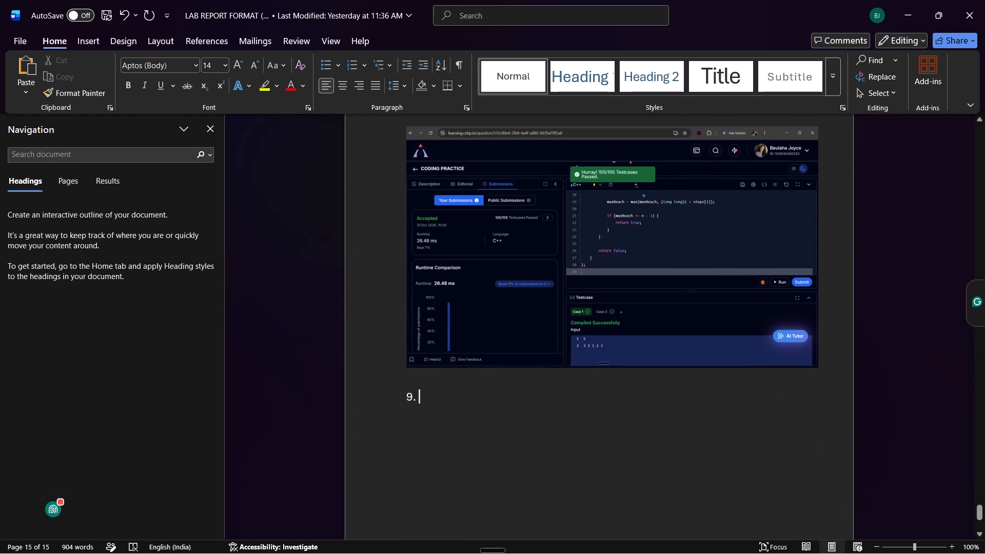
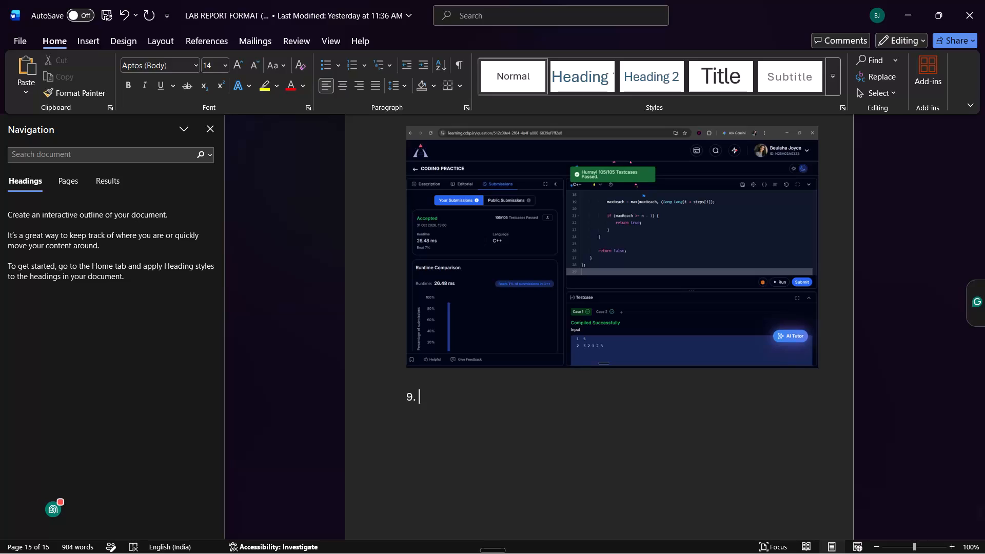
Switch to the Reflective Journal format document and set Name of the Assessment in its details table to LAB JOURNAL - 1.
key(alt+Tab)
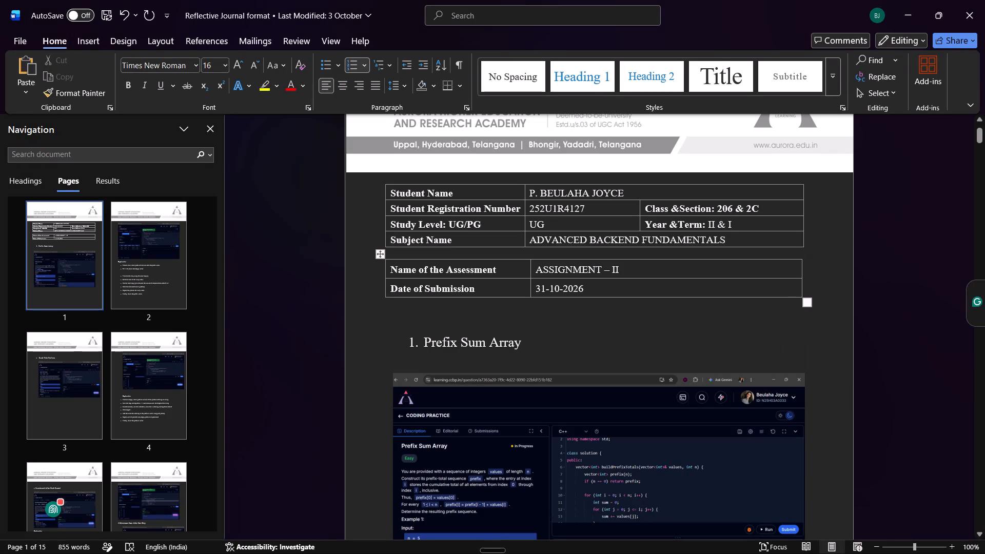
scroll(156, 365, down, 4)
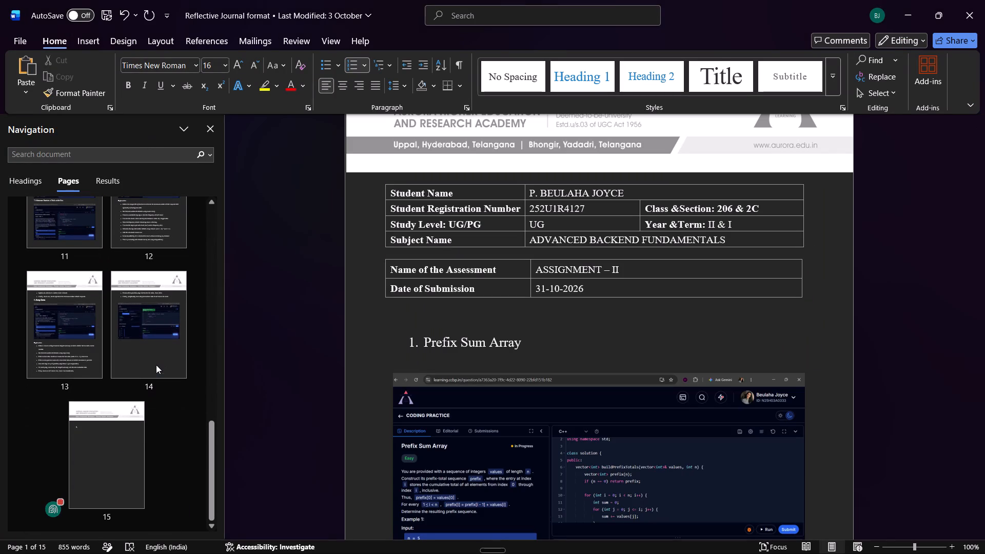
scroll(156, 365, down, 1)
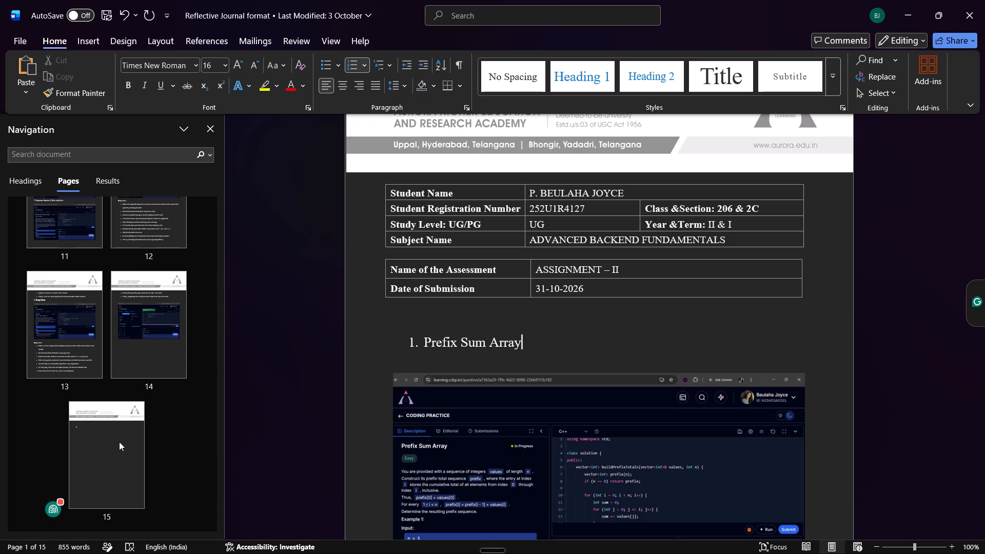
scroll(463, 367, right, 1)
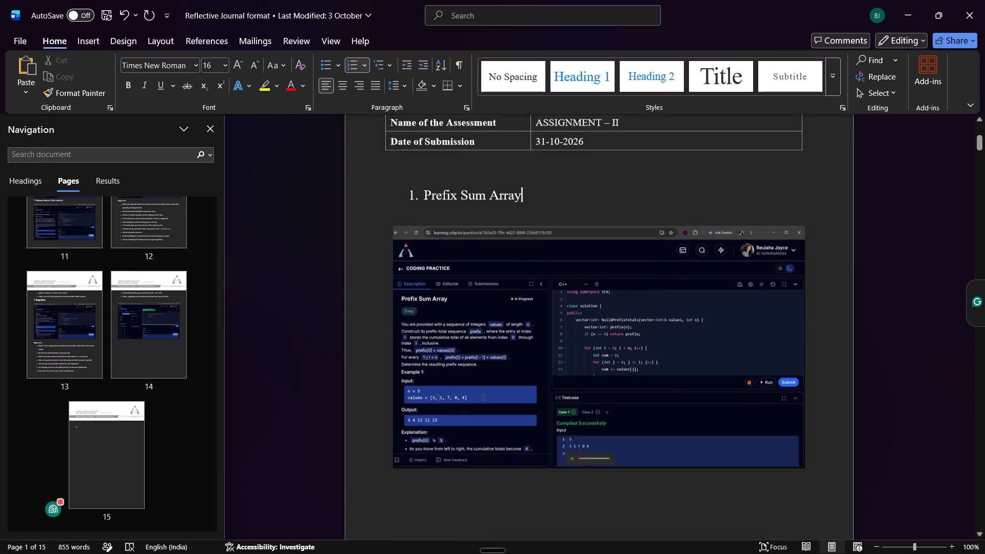
scroll(463, 367, right, 1)
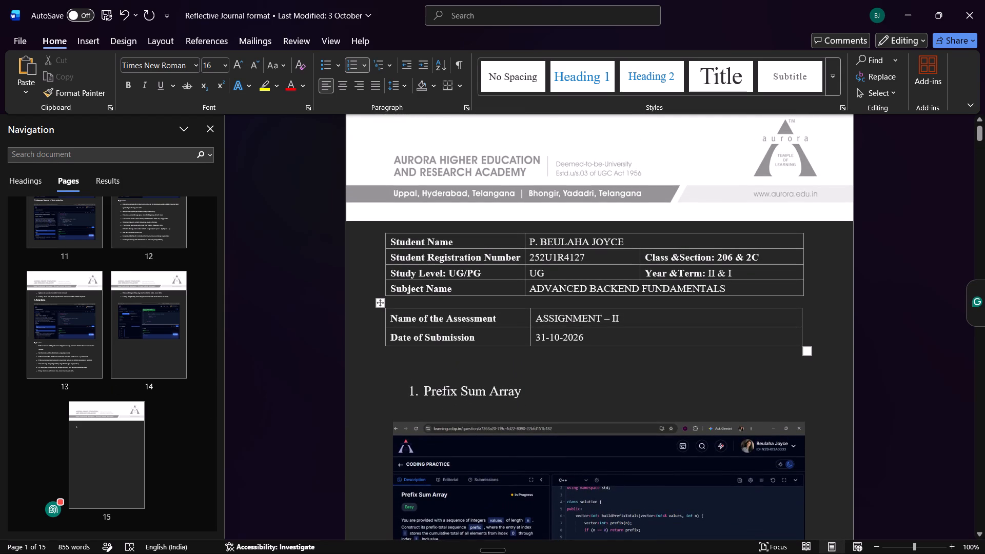
drag(638, 321, 541, 320)
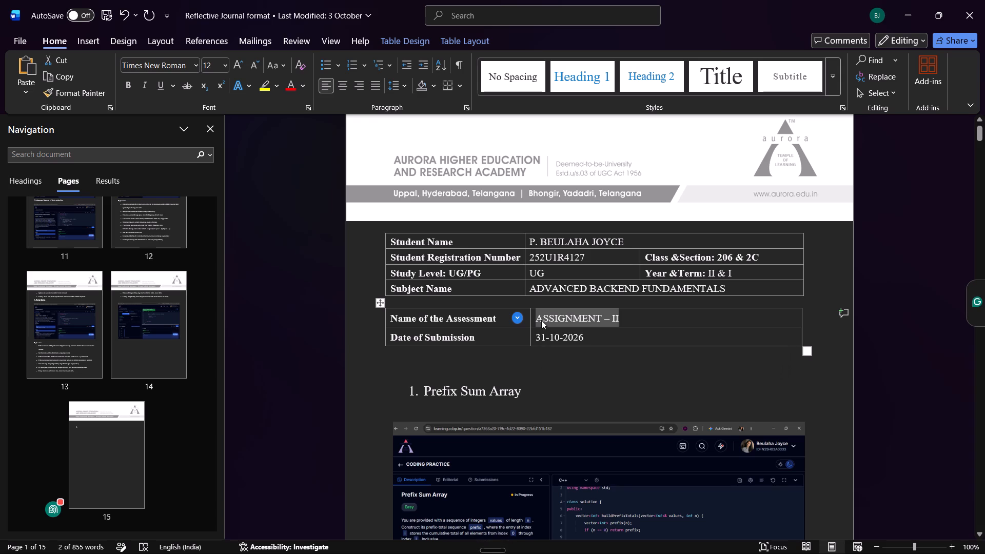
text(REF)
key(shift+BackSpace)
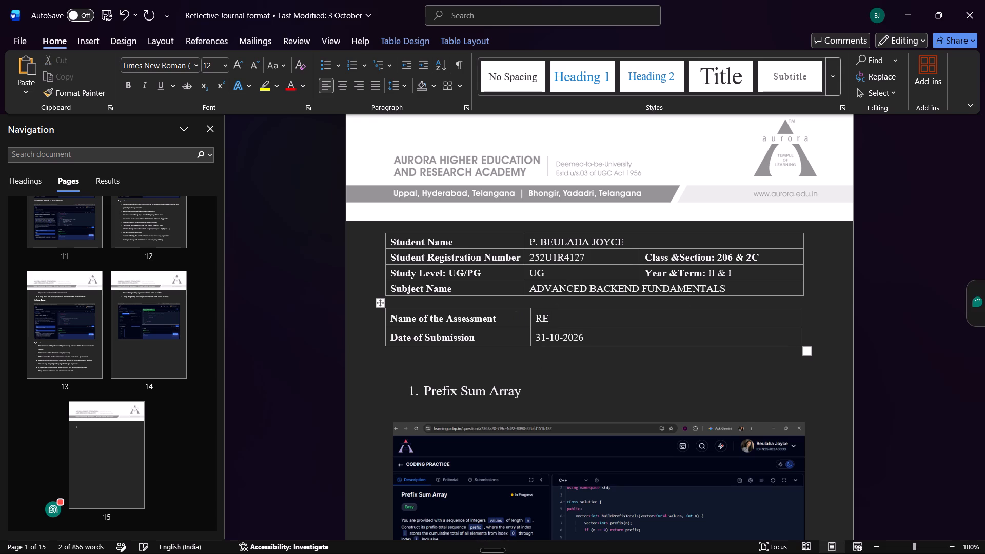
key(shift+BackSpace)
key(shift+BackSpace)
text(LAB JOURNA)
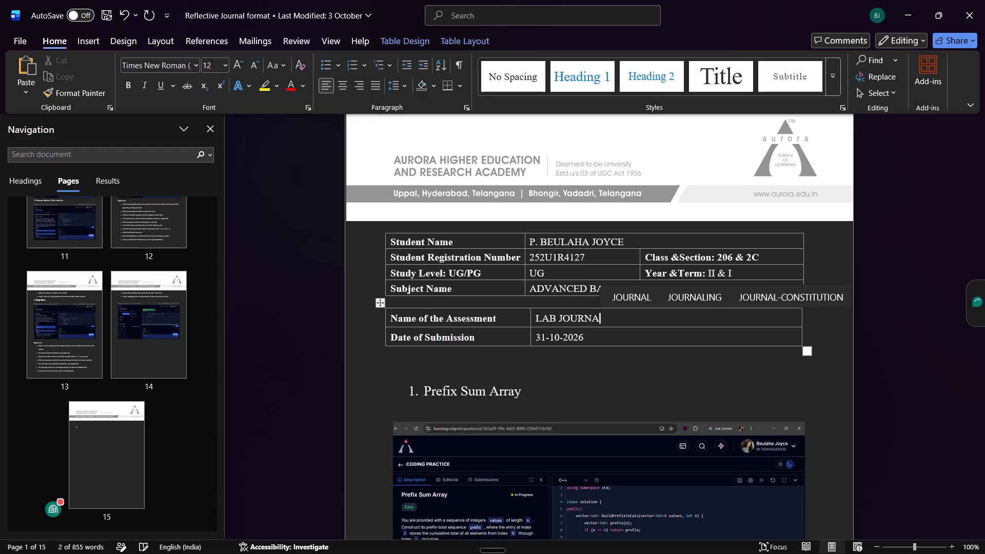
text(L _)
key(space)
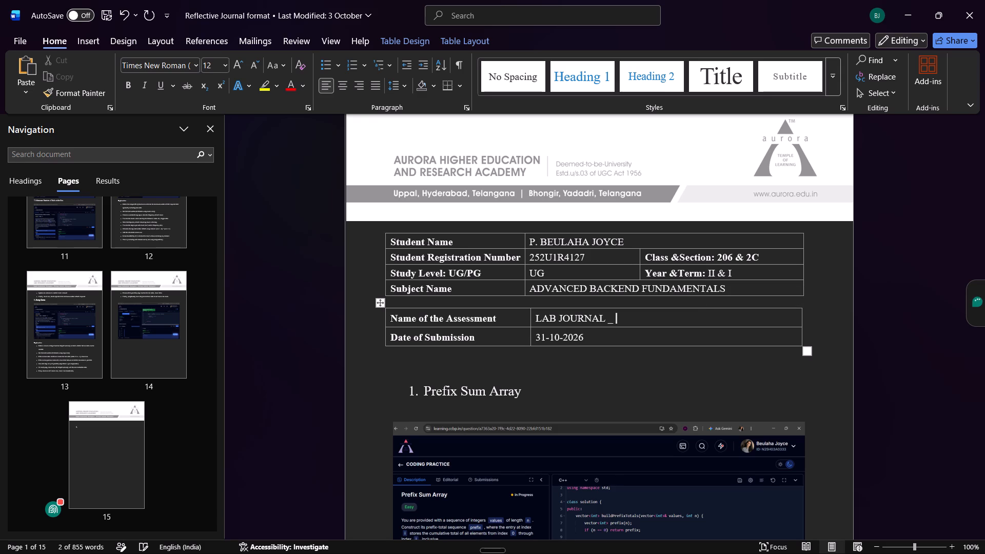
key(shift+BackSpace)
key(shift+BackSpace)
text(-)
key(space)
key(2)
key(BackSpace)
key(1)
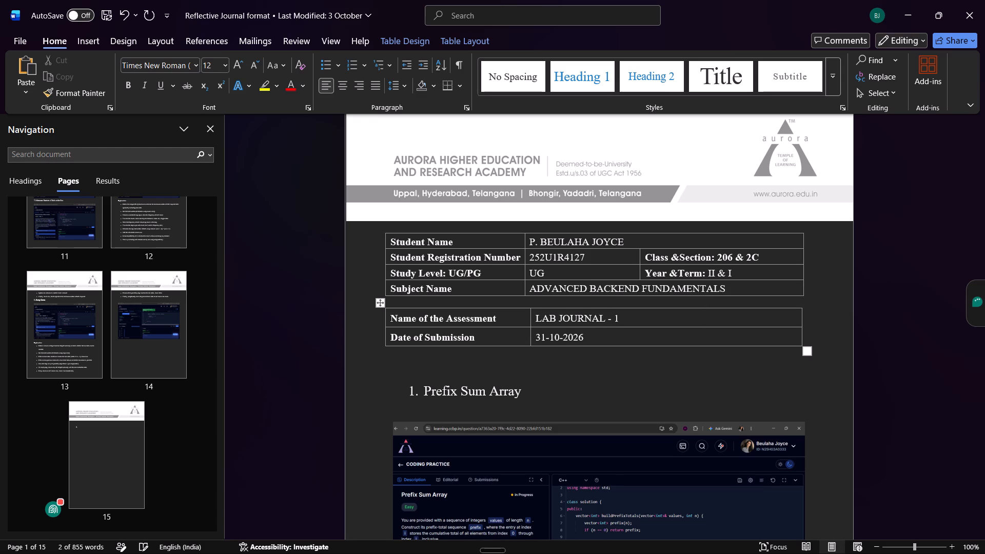
Change the word JOURNAL to REPORT in the Name of the Assessment entry, making it LAB REPORT - 1.
scroll(589, 402, down, 1)
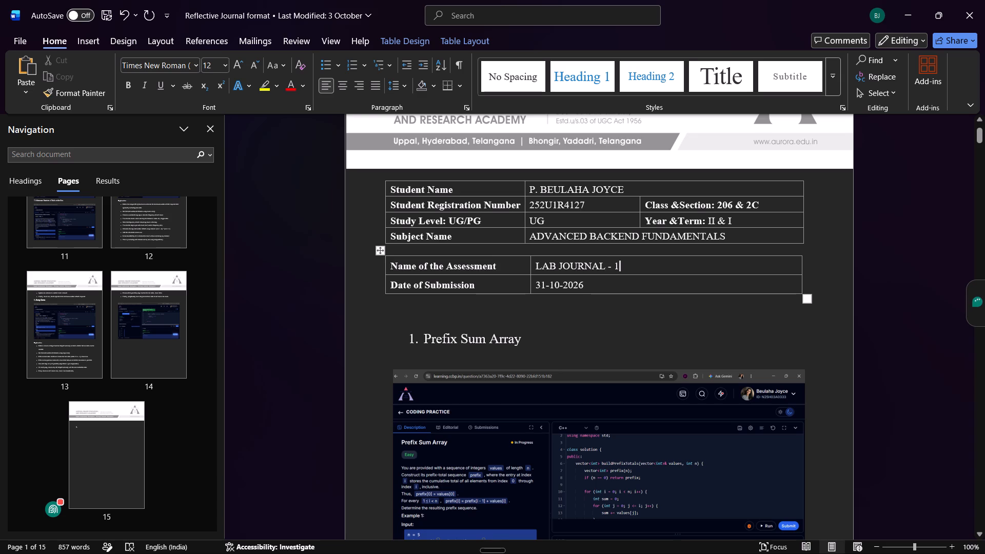
drag(605, 266, 562, 265)
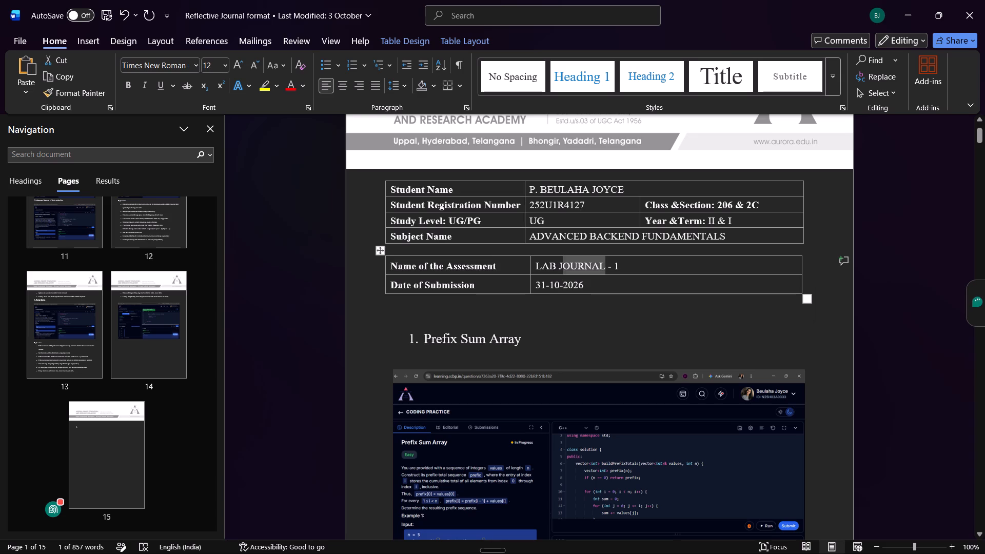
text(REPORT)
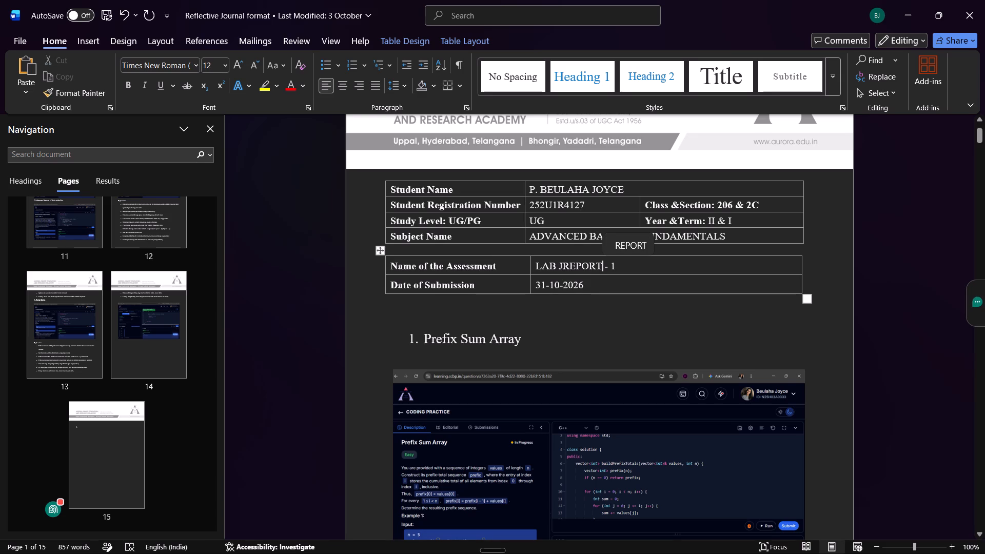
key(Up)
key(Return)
Look through the journal's pages from the details tables onward to check their content and layout.
scroll(588, 350, down, 5)
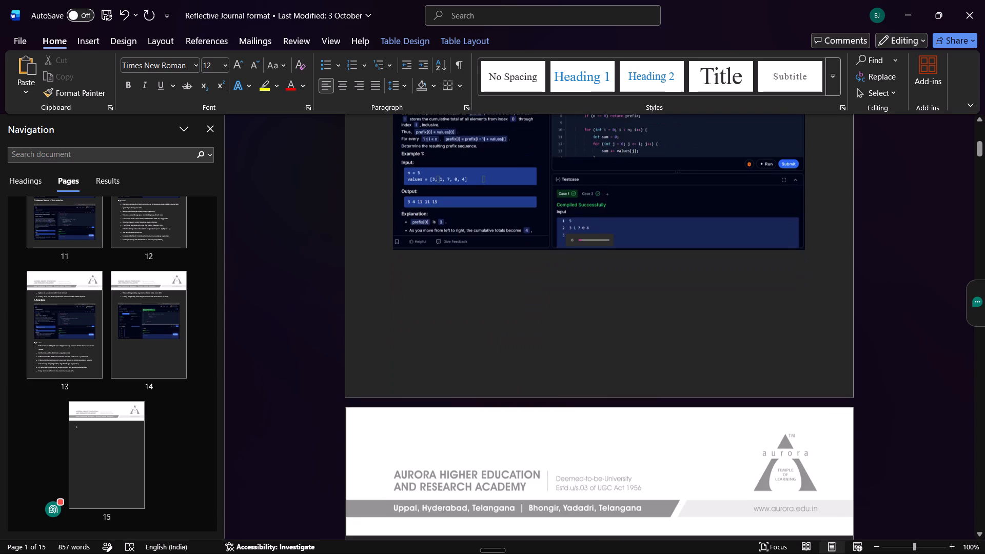
scroll(588, 350, down, 20)
scroll(588, 350, down, 1)
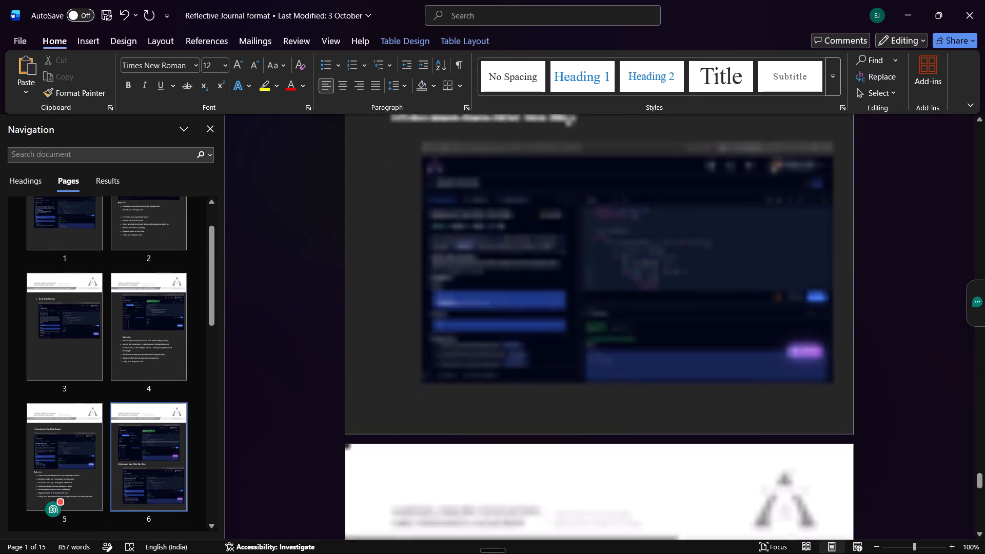
scroll(588, 350, down, 9)
scroll(588, 350, up, 20)
scroll(588, 350, up, 4)
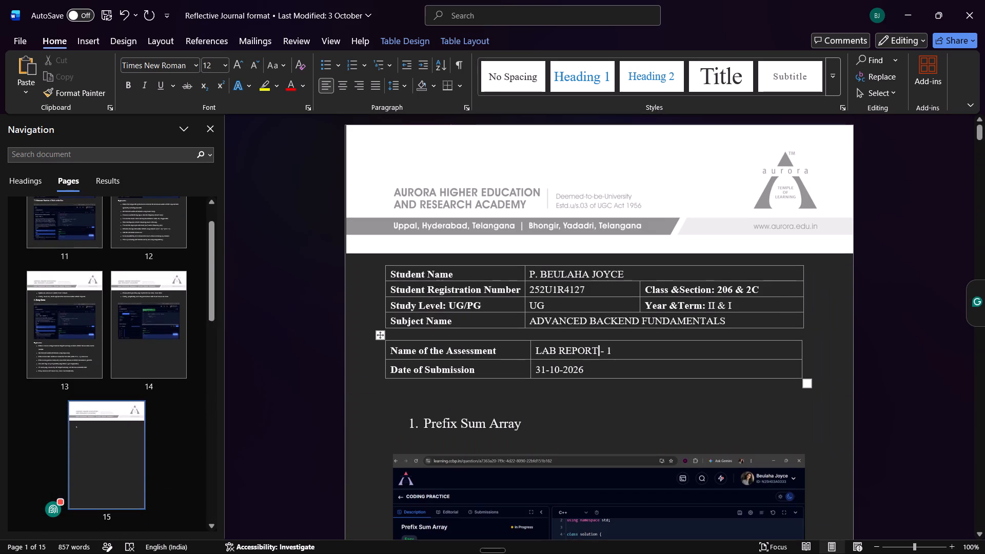
scroll(588, 350, up, 20)
scroll(588, 350, up, 20)
scroll(588, 350, up, 20)
scroll(608, 455, up, 2)
scroll(608, 455, down, 5)
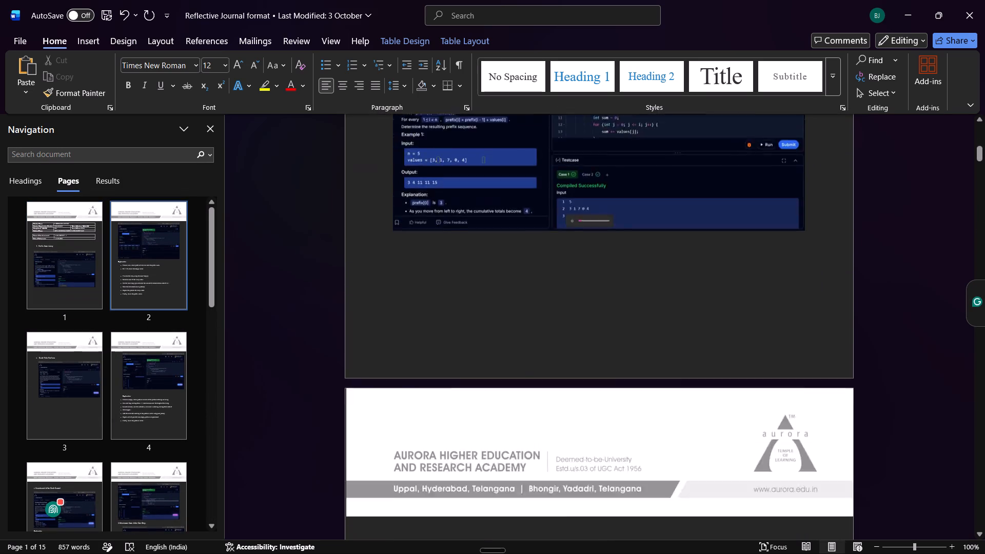
scroll(608, 455, down, 4)
Find the department placeholder on the lab report's cover page, and copy ADVANCED BACKEND FUNDAMENTALS from the journal's Subject Name row.
key(alt+Tab)
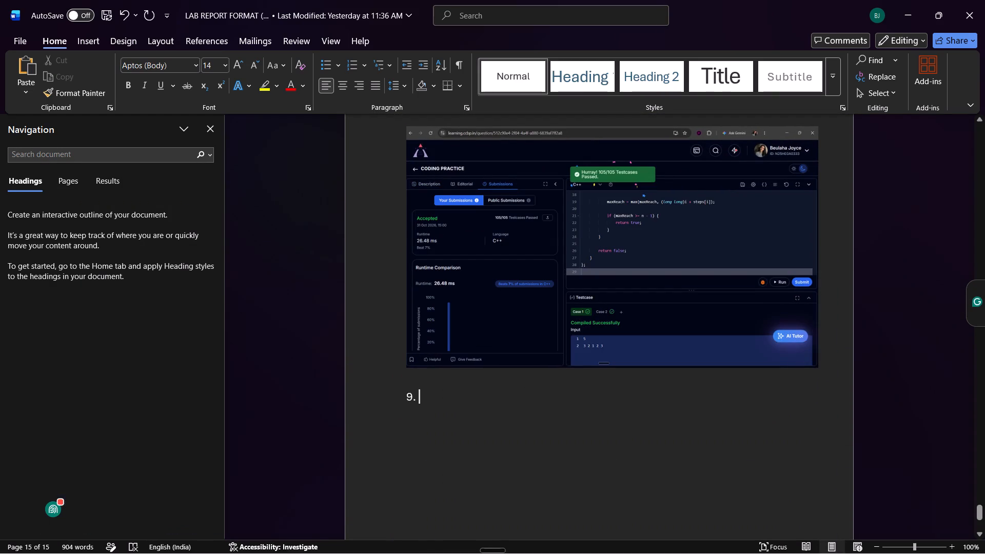
scroll(533, 446, up, 20)
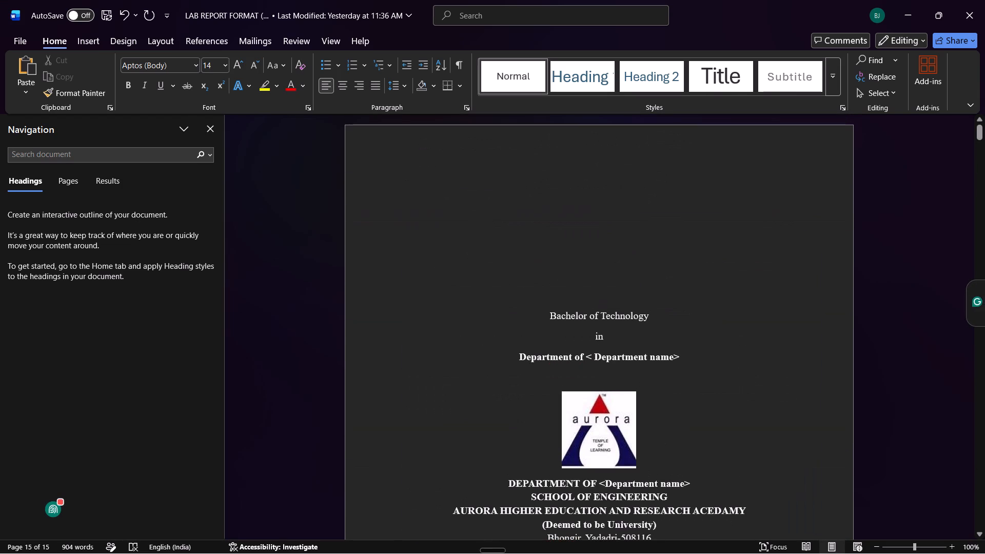
drag(702, 352, 622, 358)
drag(622, 358, 589, 355)
key(alt+Tab)
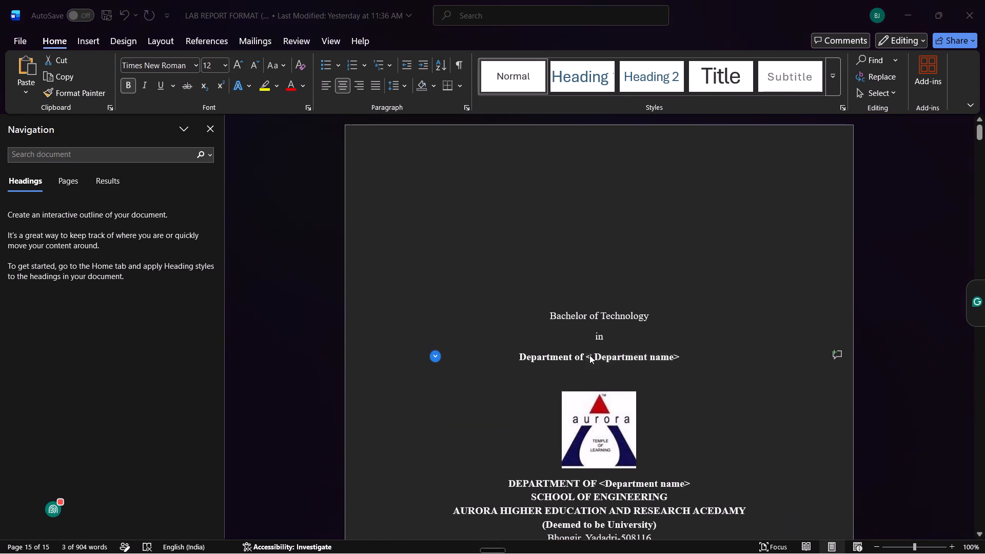
key(Right)
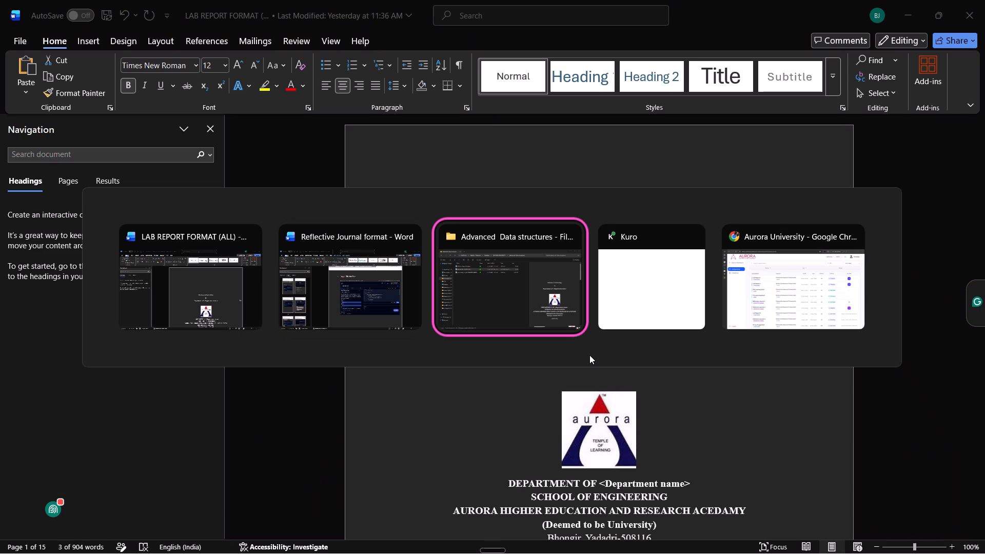
key(Left)
key(Return)
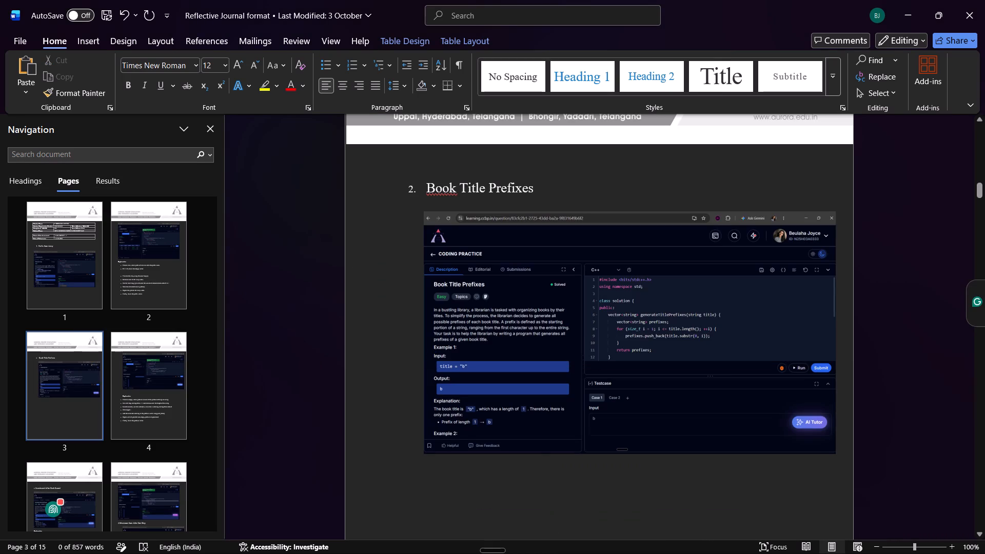
scroll(655, 200, up, 9)
scroll(655, 200, up, 20)
scroll(655, 200, up, 20)
scroll(655, 200, up, 20)
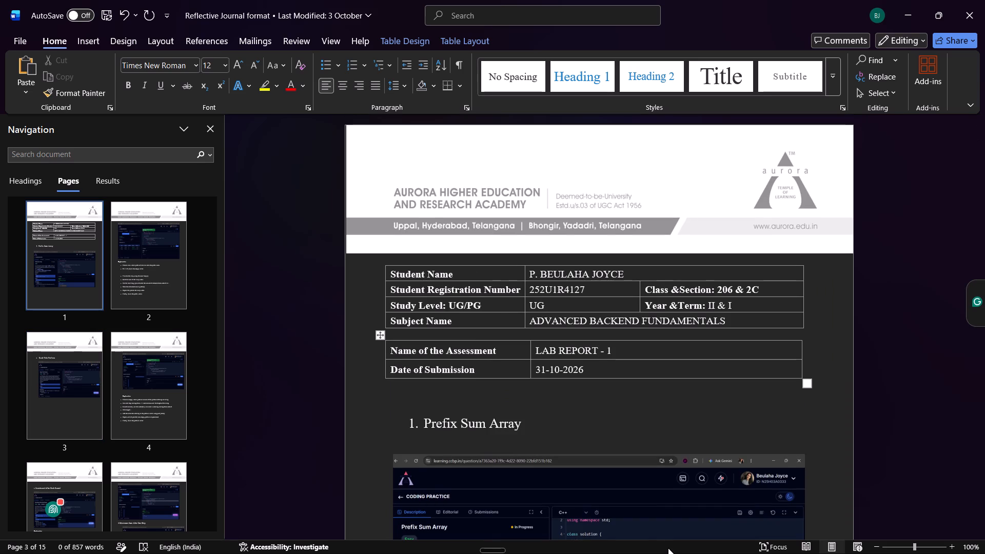
scroll(654, 532, up, 1)
drag(742, 324, 578, 331)
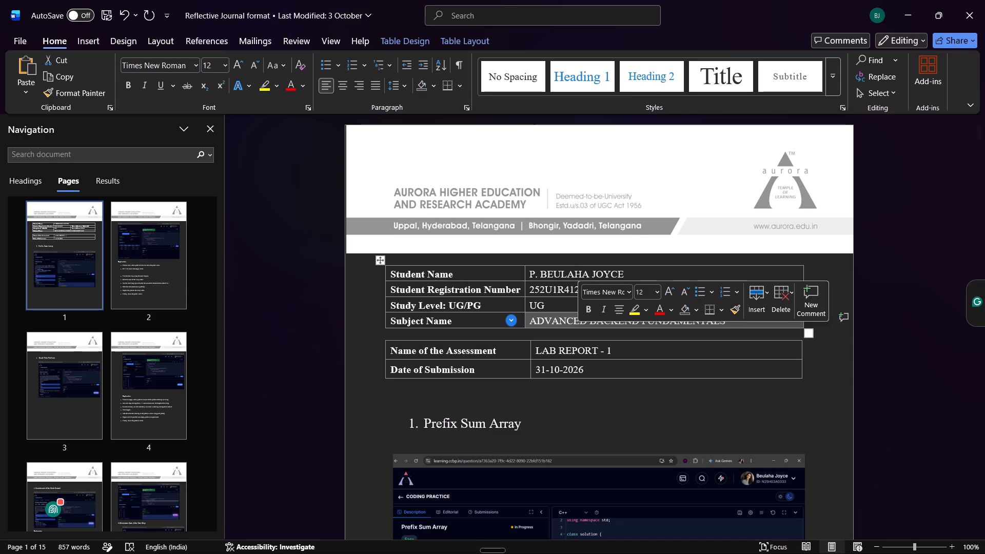
key(ctrl+c)
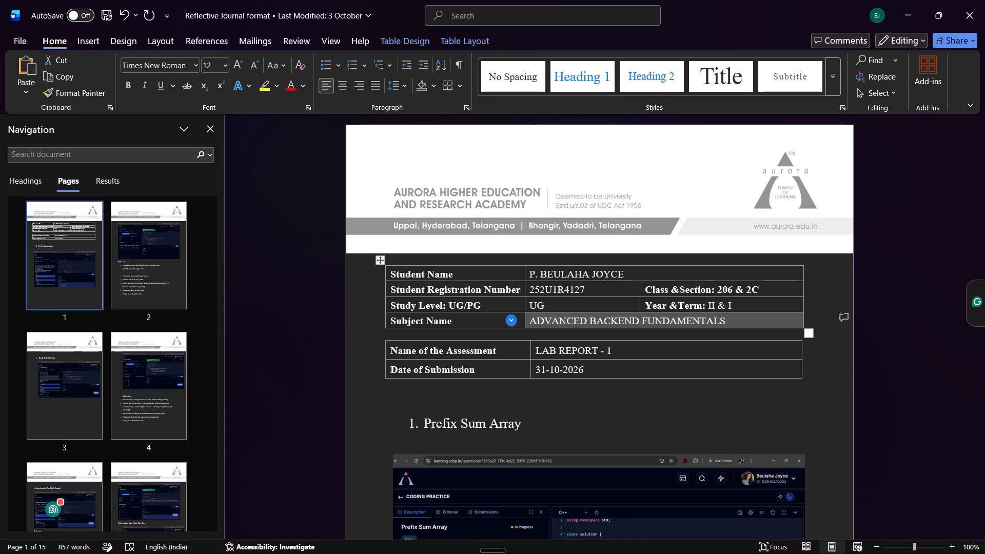
Replace the < Department name> placeholder above the lab report cover's logo with the copied ADVANCED BACKEND FUNDAMENTALS.
key(alt+Tab)
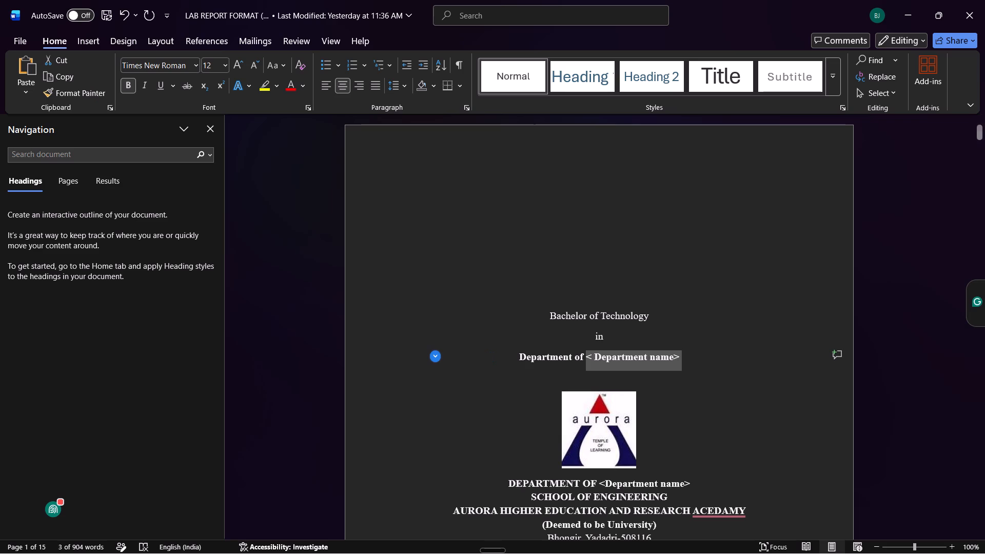
key(ctrl+v)
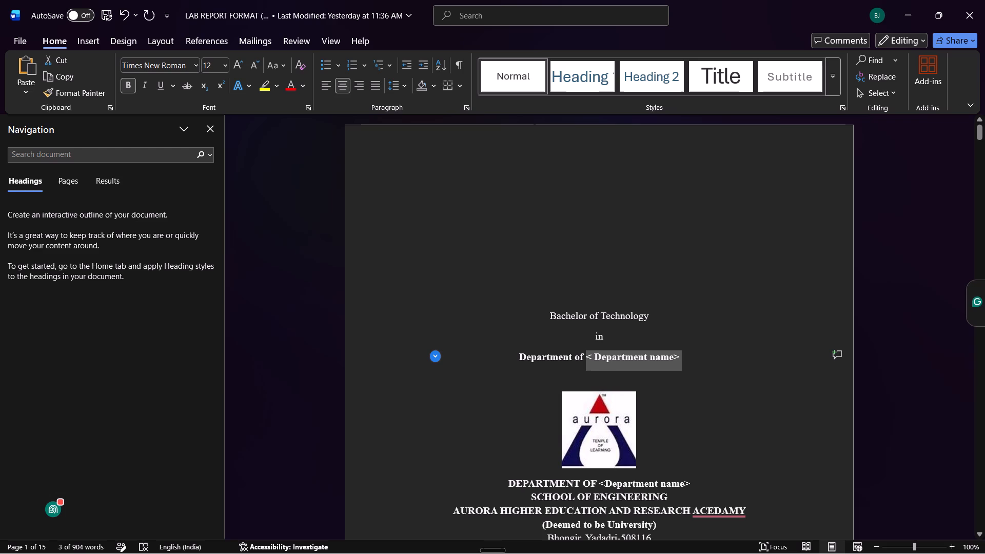
click(699, 378)
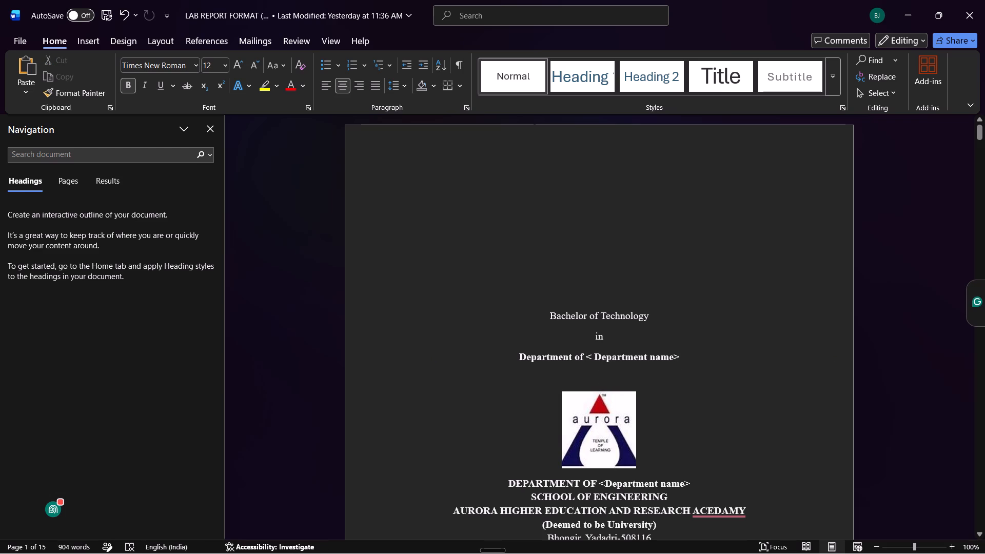
drag(696, 359, 588, 362)
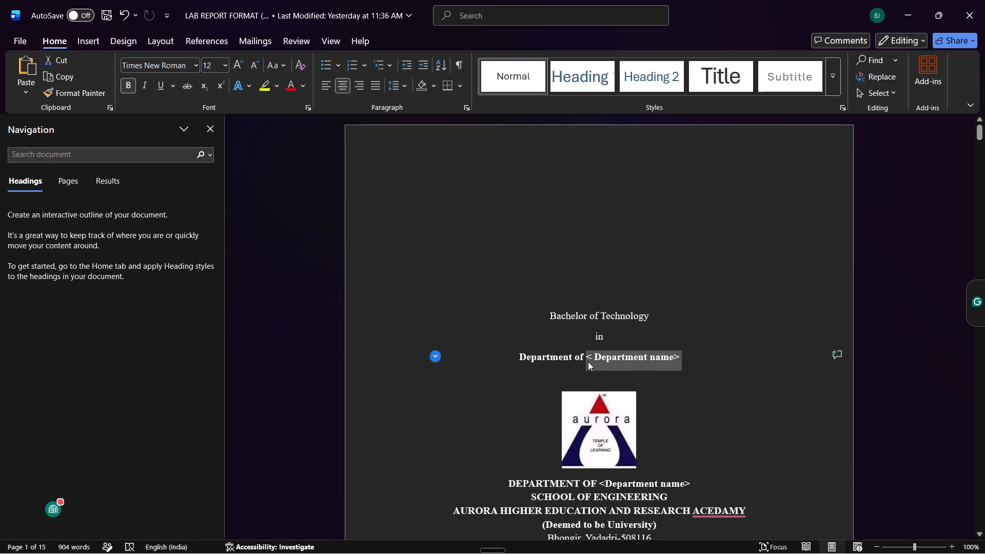
key(ctrl+v)
Replace the <Department name> placeholder in the DEPARTMENT OF line below the cover logo with ADVANCED BACKEND FUNDAMENTALS.
scroll(604, 415, down, 1)
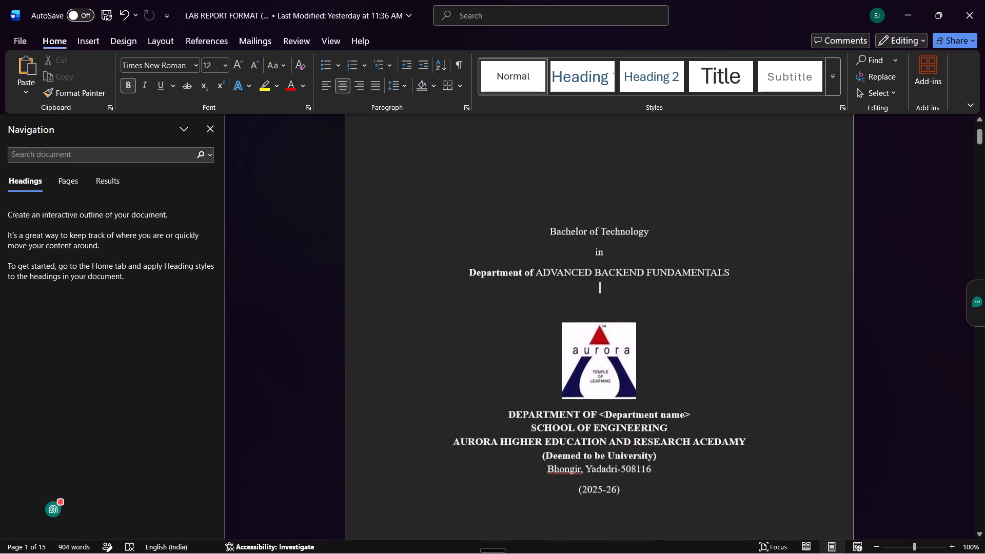
scroll(604, 415, down, 2)
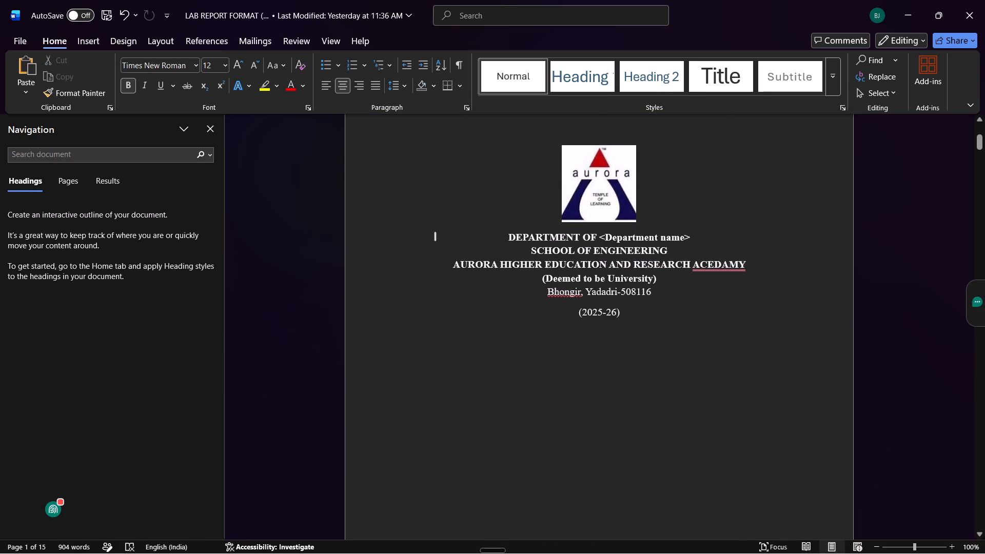
drag(697, 238, 602, 237)
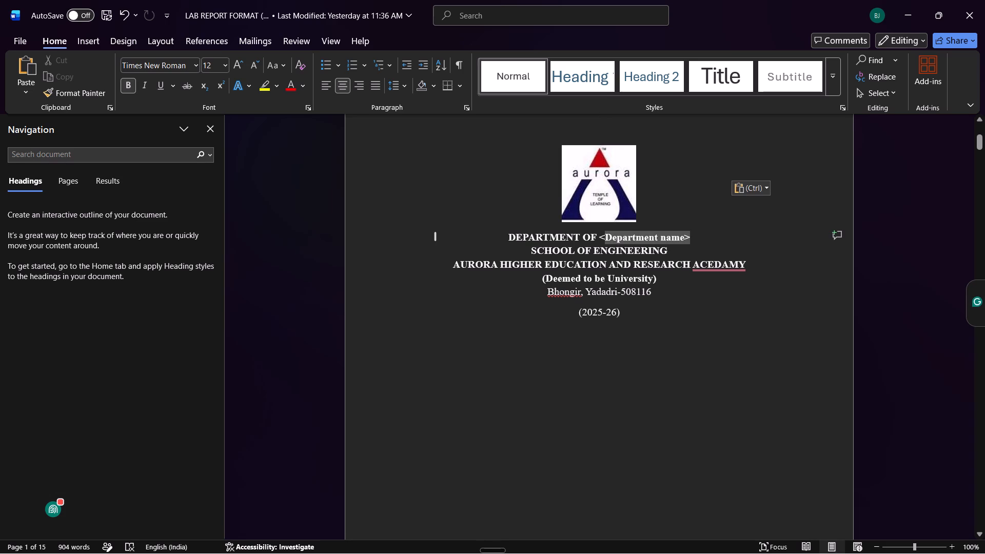
drag(602, 237, 600, 237)
key(ctrl+v)
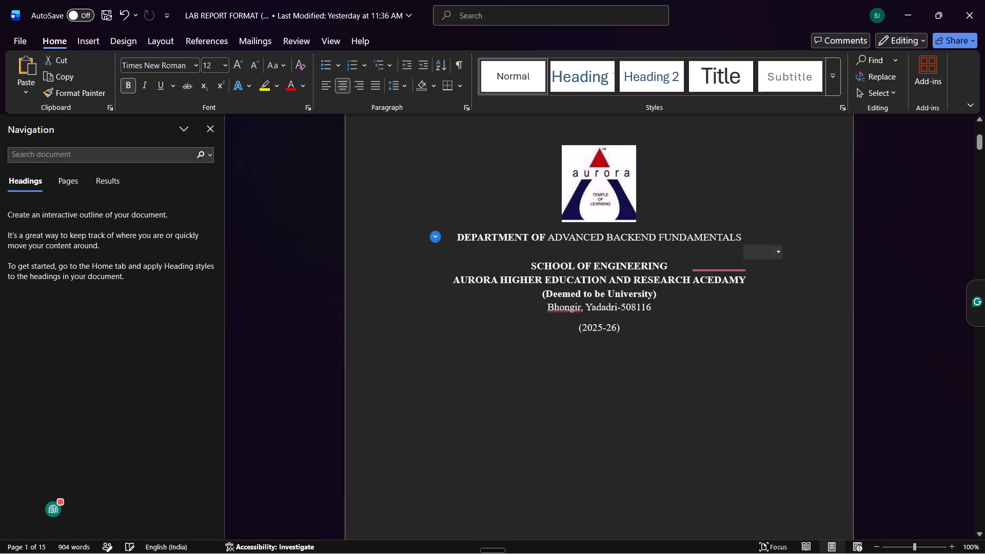
Replace the <Name of the student> placeholder in the certificate paragraph with the student's name, followed by a space.
scroll(638, 314, down, 3)
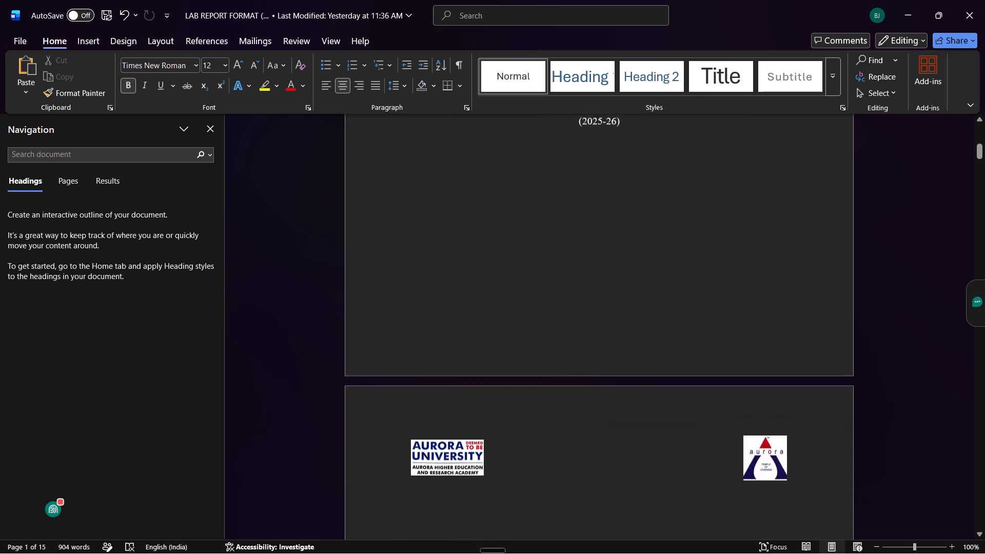
scroll(638, 314, down, 2)
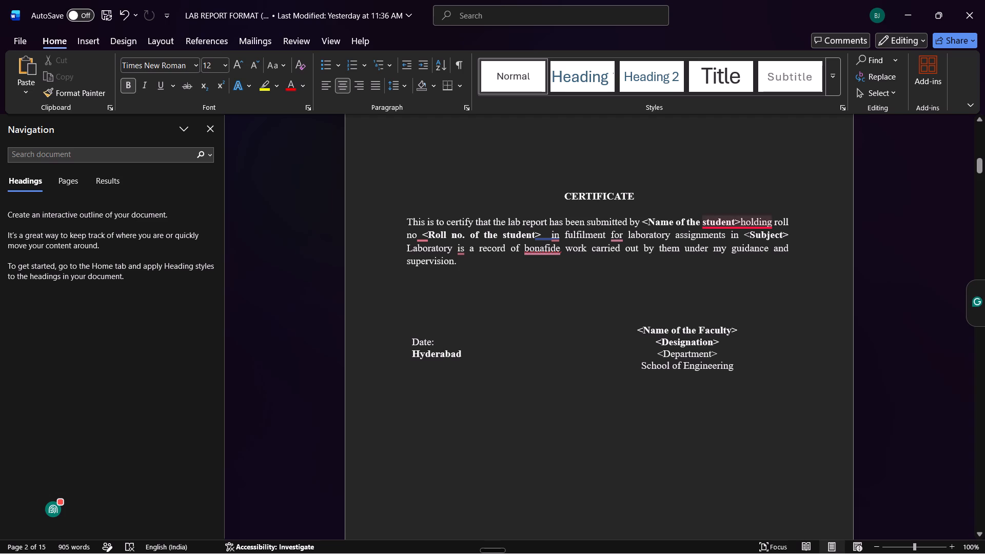
drag(737, 224, 654, 220)
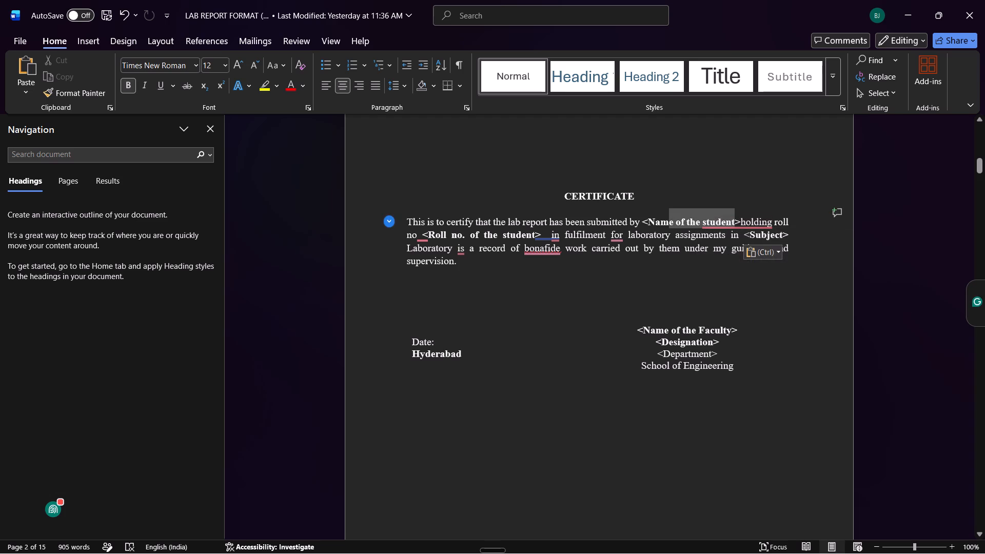
drag(654, 220, 643, 220)
key(BackSpace)
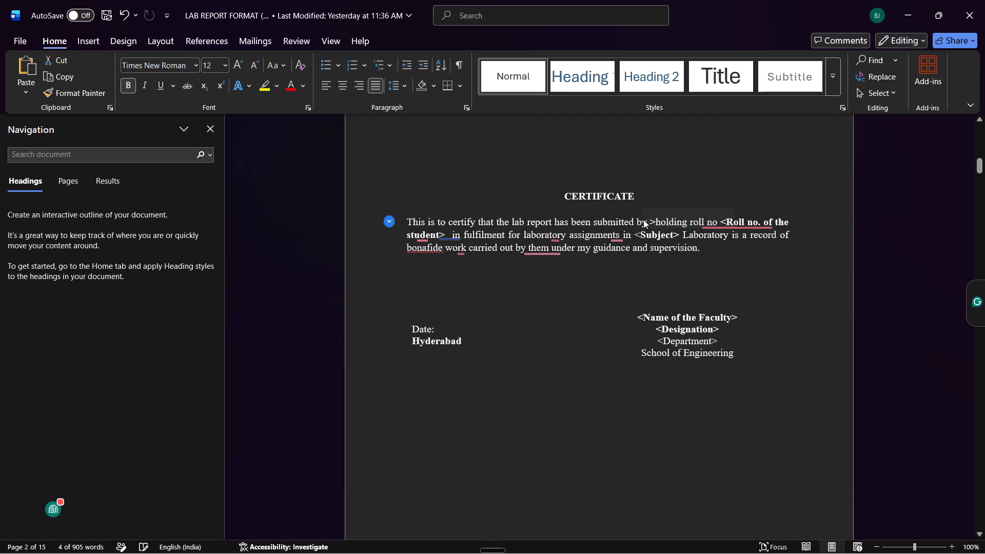
key(Right)
key(BackSpace)
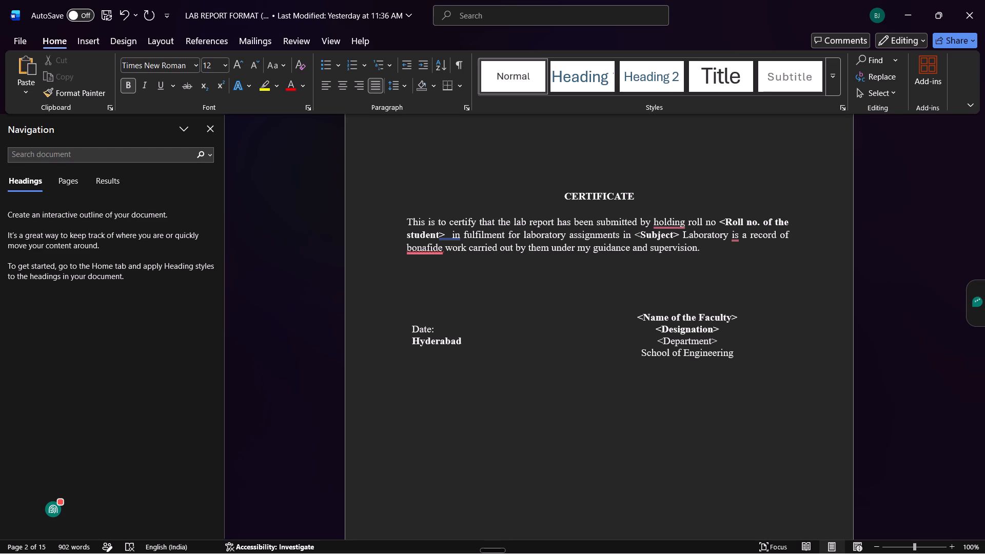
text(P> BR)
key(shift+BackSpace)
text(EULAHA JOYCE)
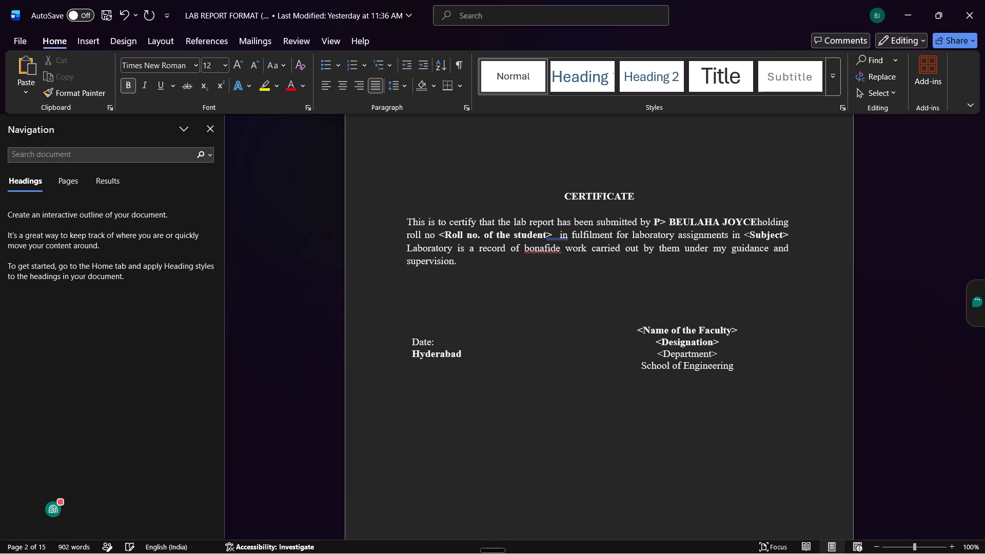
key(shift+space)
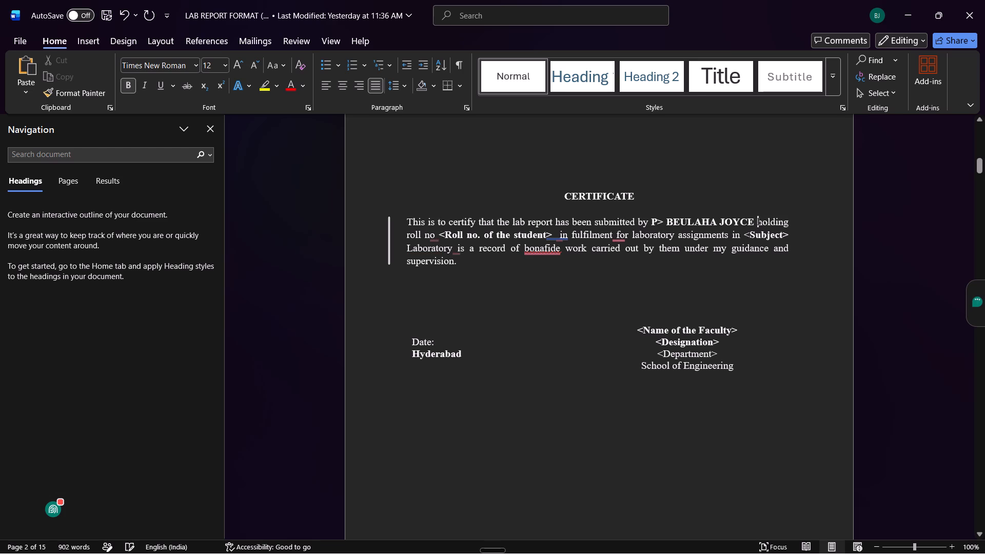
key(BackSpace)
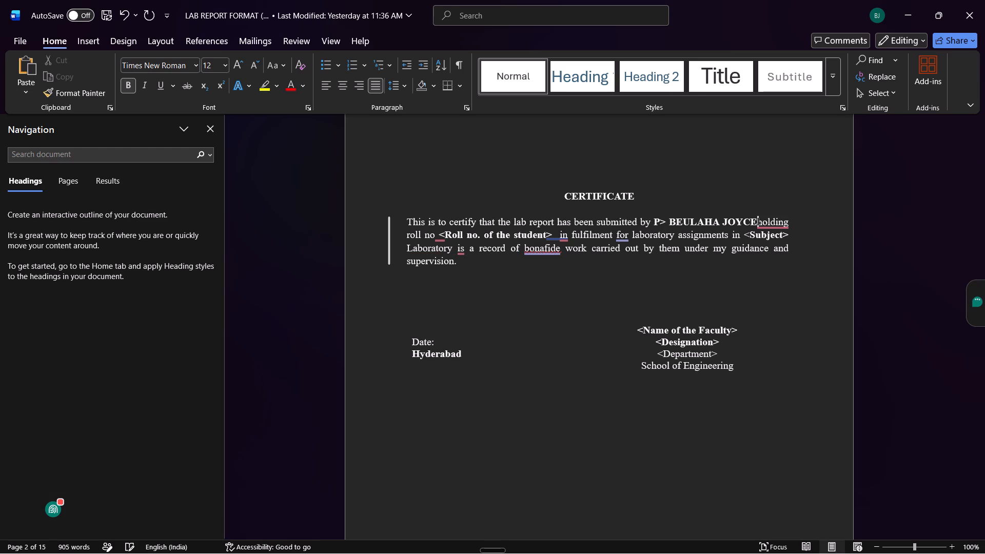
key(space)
Replace the stray > after the initial in the student's name on the certificate with a period.
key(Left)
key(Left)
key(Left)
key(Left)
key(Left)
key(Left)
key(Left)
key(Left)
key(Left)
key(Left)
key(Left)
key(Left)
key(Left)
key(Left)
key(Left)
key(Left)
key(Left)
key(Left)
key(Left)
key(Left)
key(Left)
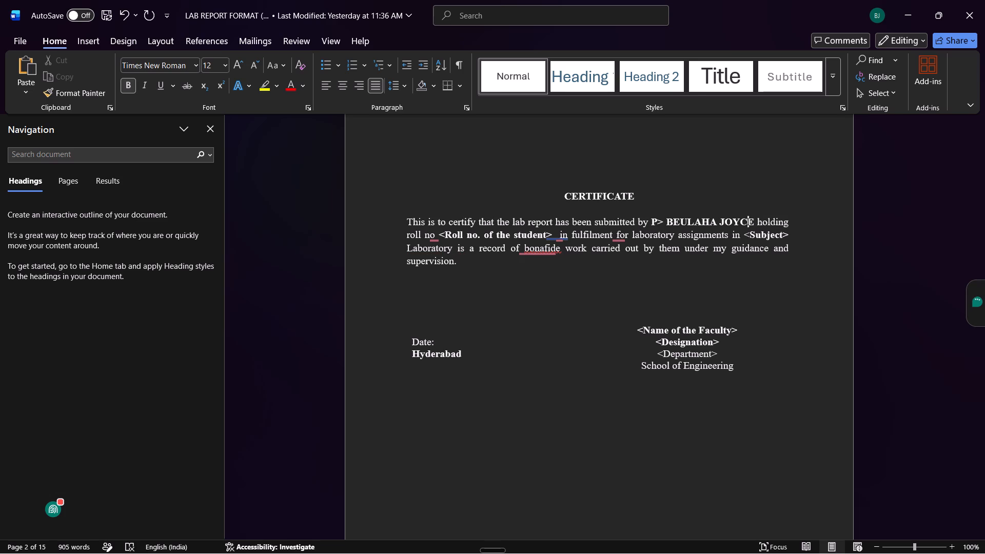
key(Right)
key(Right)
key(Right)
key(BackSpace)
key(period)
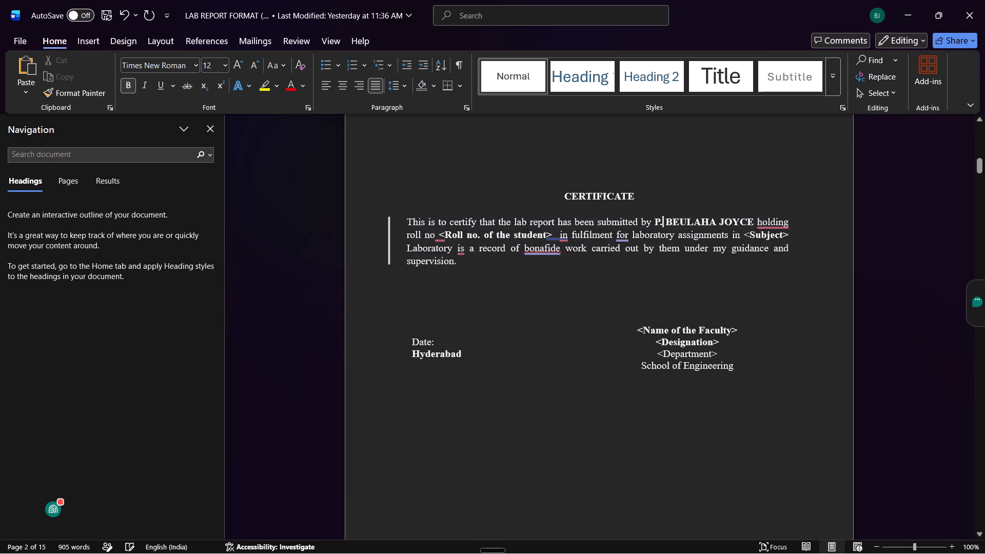
Replace the <Roll no. of the student> placeholder in the certificate paragraph with the student's roll number.
click(553, 235)
drag(553, 235, 459, 238)
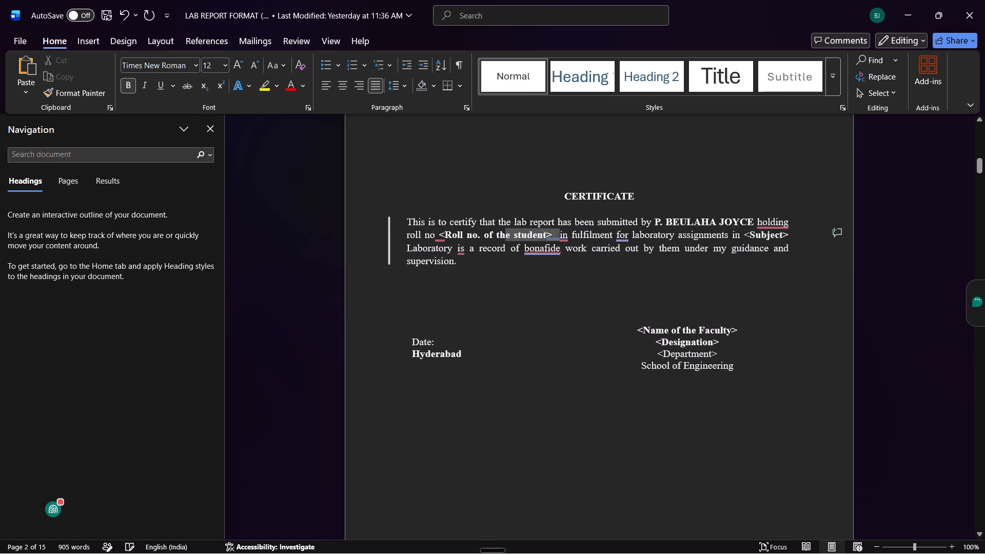
drag(459, 238, 440, 235)
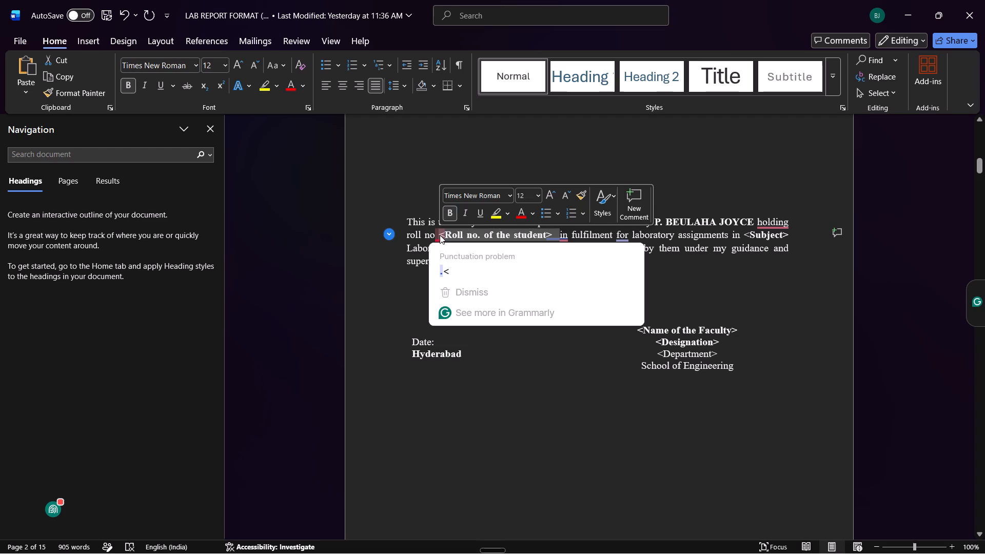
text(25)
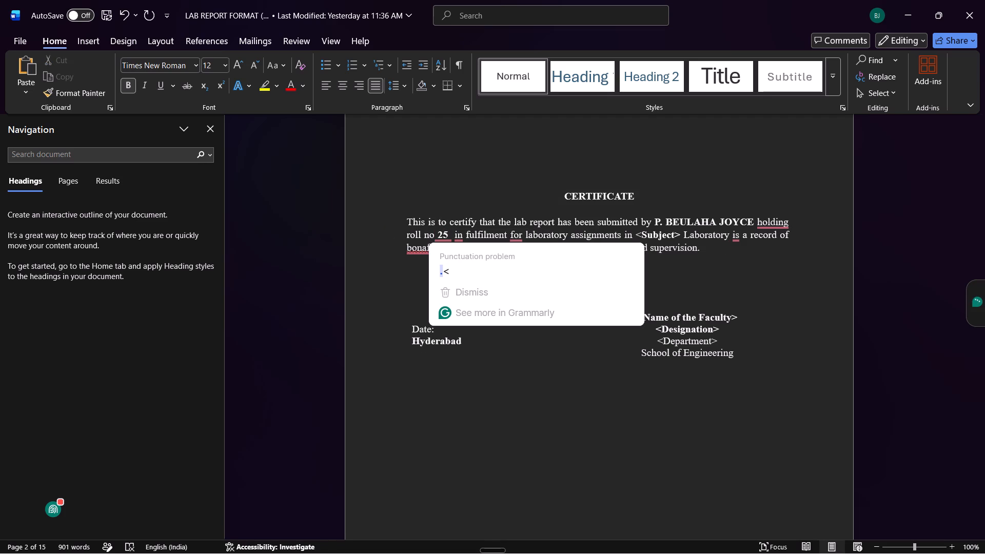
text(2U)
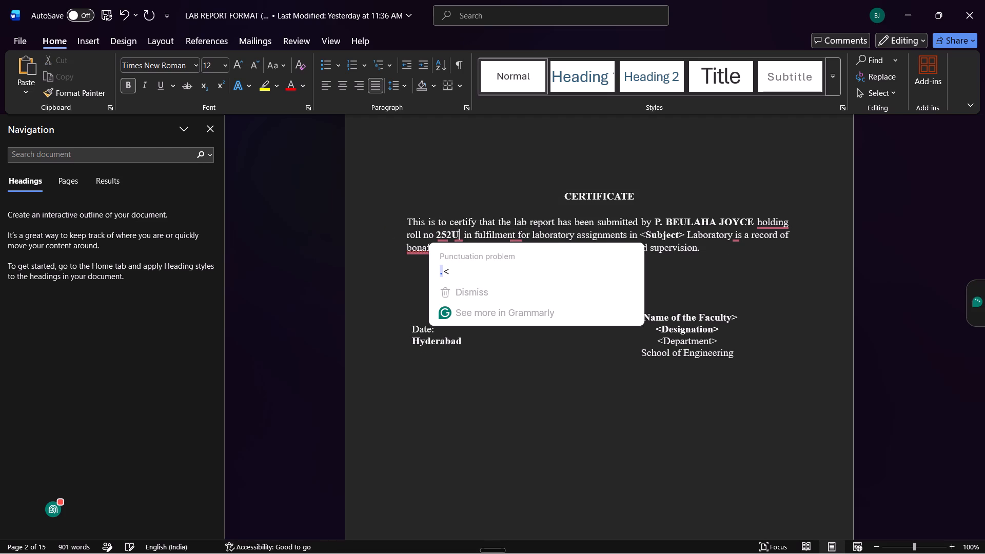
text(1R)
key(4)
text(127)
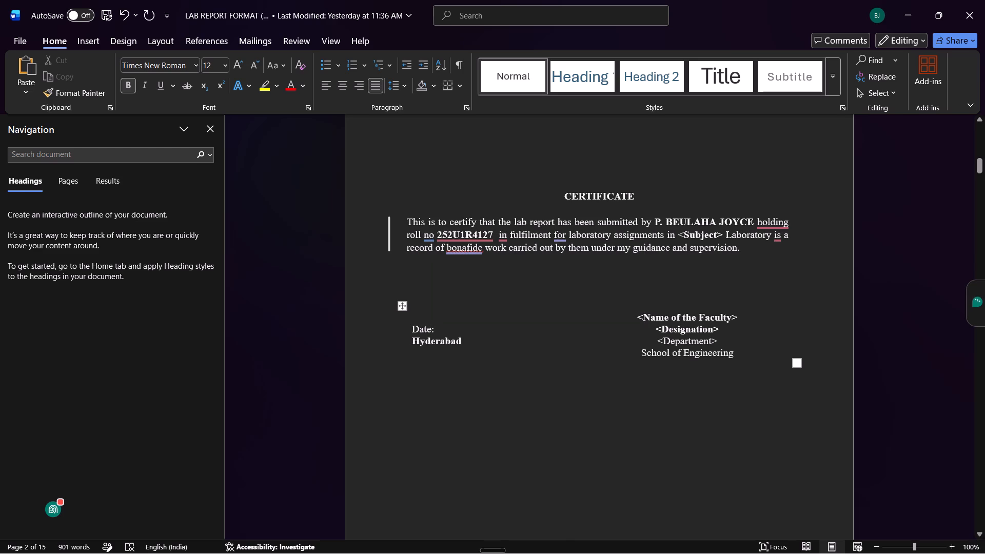
Replace the <Subject> placeholder in the certificate paragraph with the copied ADVANCED BACKEND FUNDAMENTALS.
drag(722, 236, 678, 233)
key(ctrl+v)
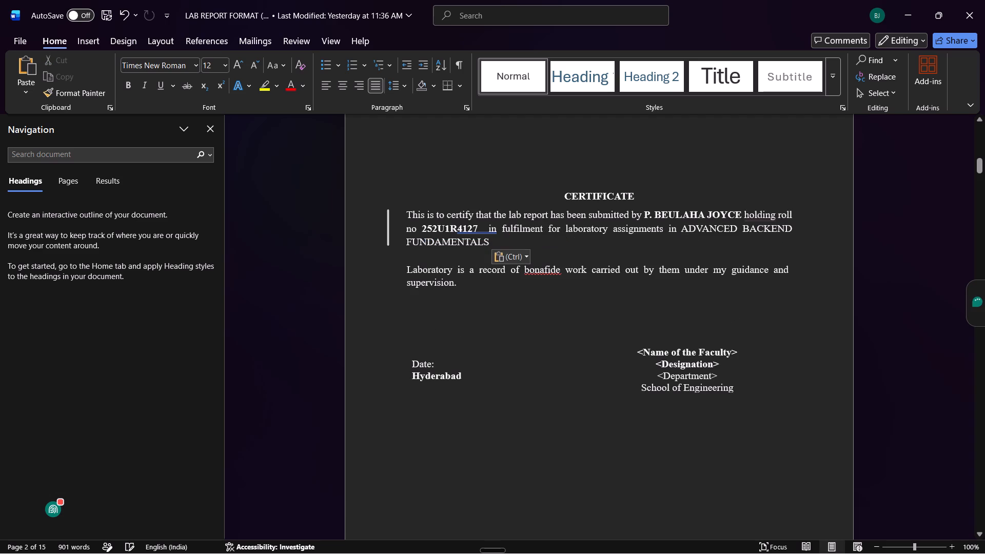
Insert a space before the word "roll" in the certificate's opening sentence.
click(780, 217)
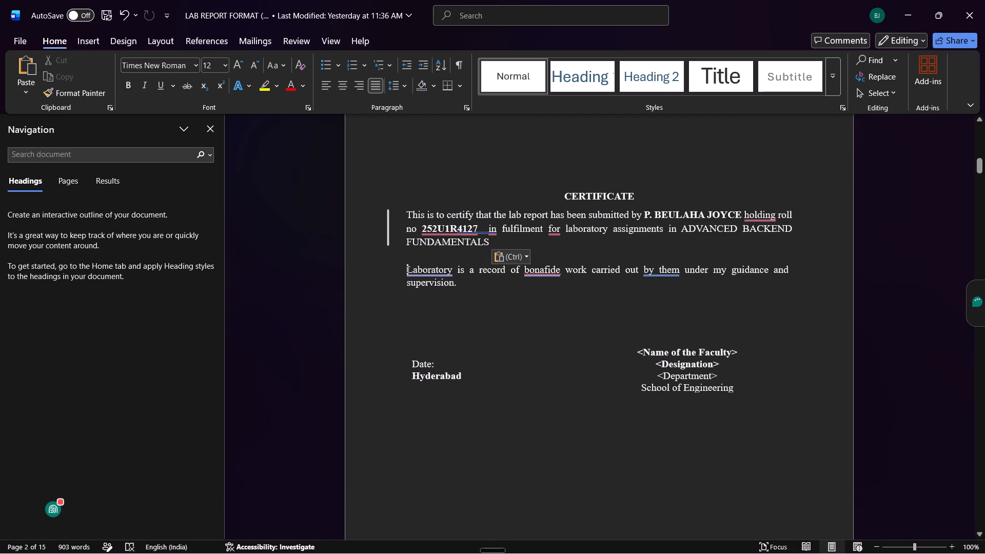
key(Left)
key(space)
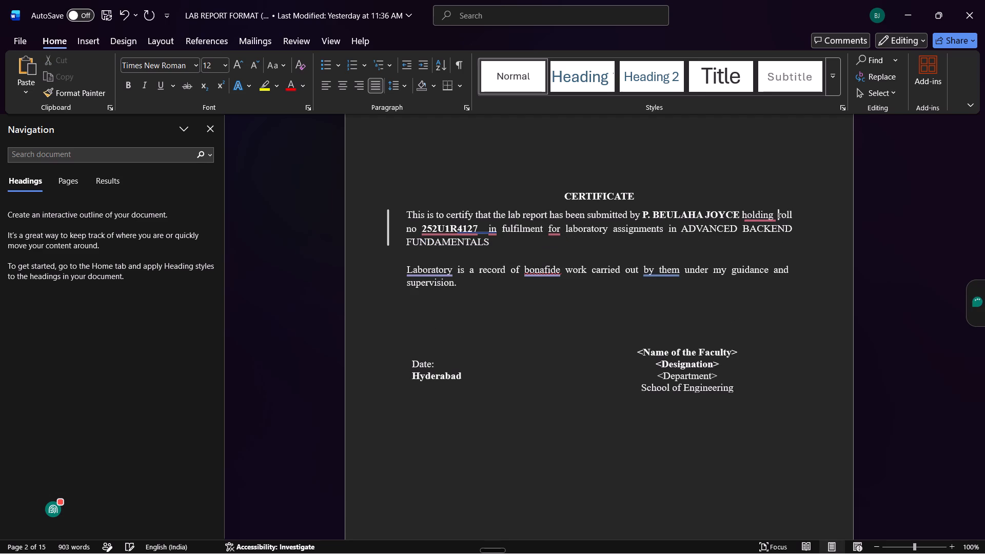
Apply the suggested rewording "This laboratory record is a record of bona fide work carried out under my guidance and supervision." to the certificate's last sentence.
click(574, 349)
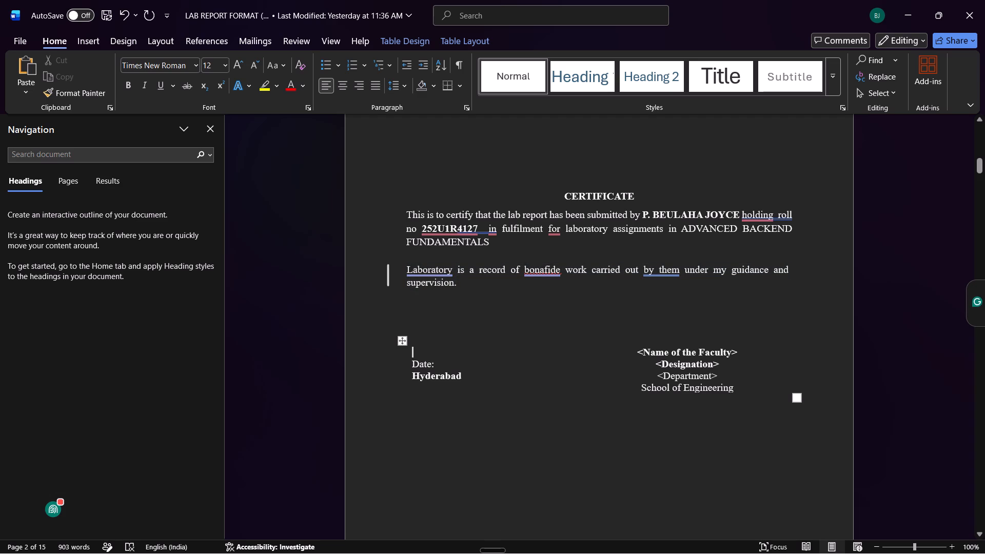
click(467, 338)
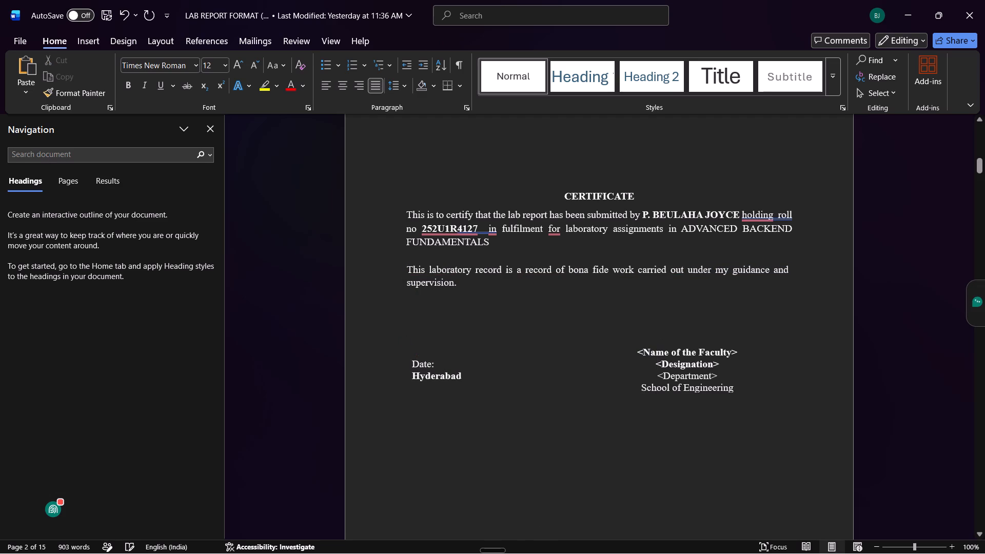
click(416, 255)
Reduce the gap after the certificate's roll number to one space and add the suggested period after "no".
click(487, 230)
key(BackSpace)
key(BackSpace)
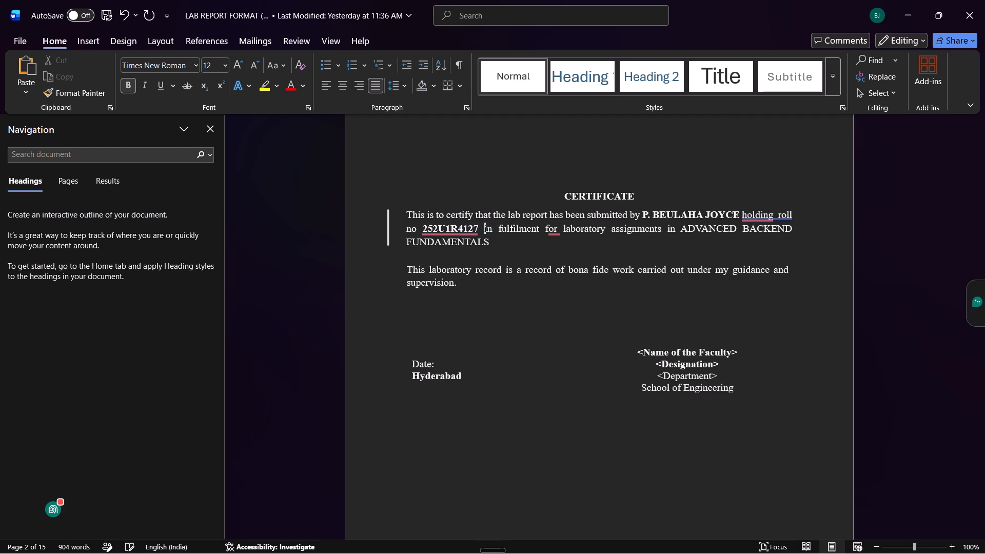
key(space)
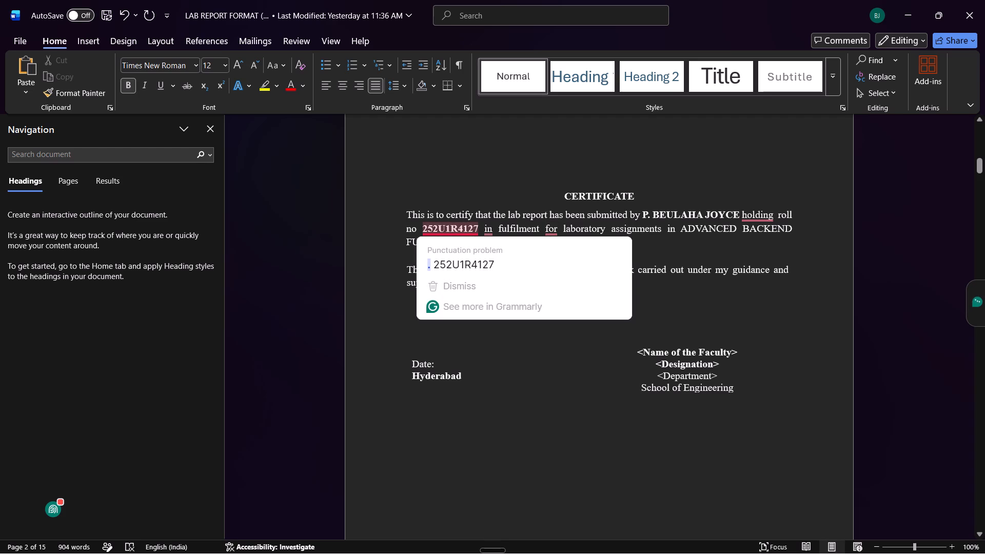
click(461, 261)
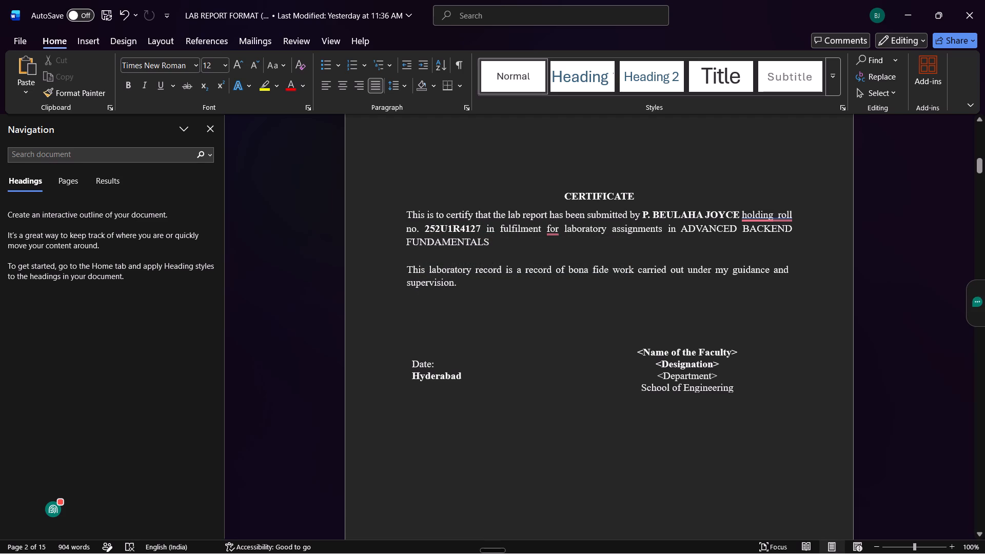
Replace the <Name of the Faculty> placeholder in the certificate's signature block with the faculty member's name.
scroll(537, 426, down, 3)
scroll(537, 426, up, 5)
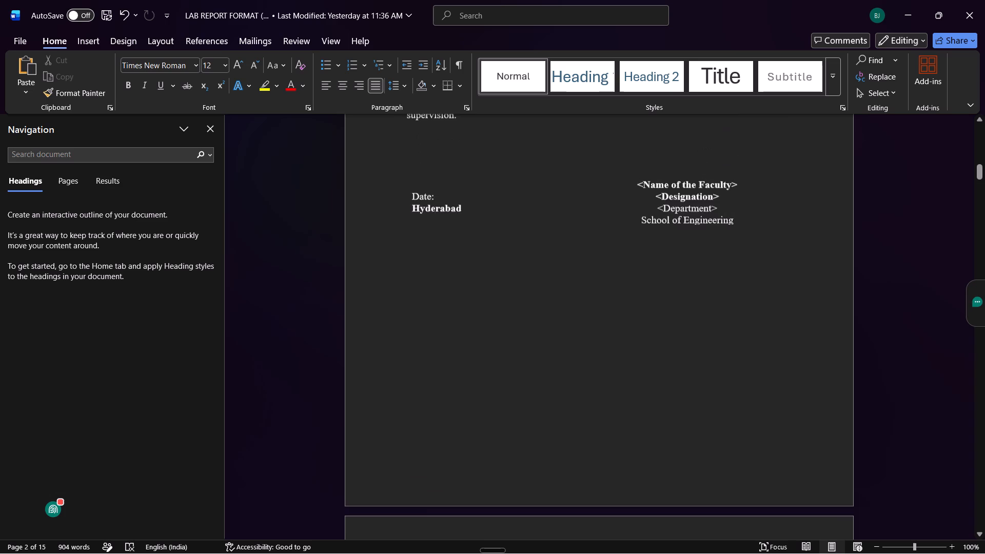
scroll(537, 426, up, 1)
drag(740, 280, 634, 276)
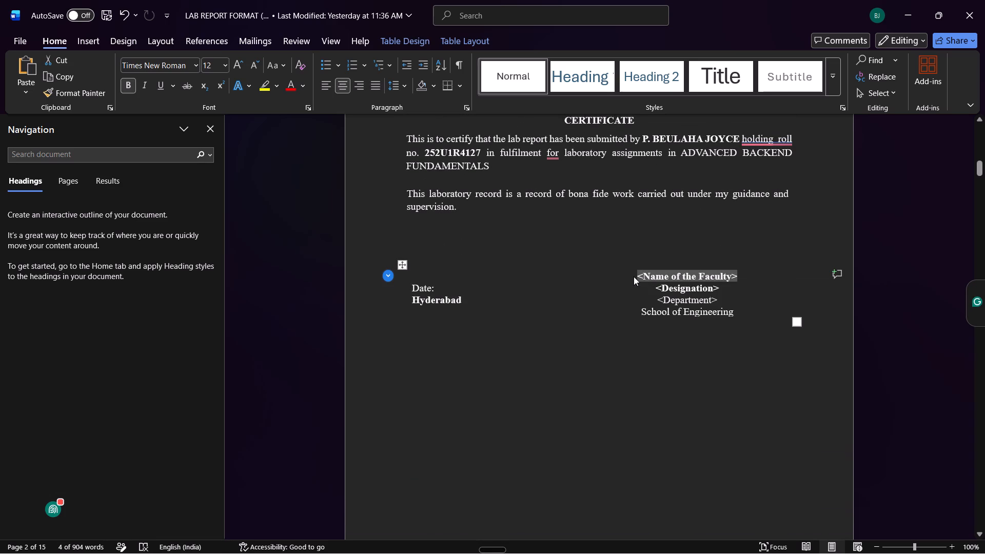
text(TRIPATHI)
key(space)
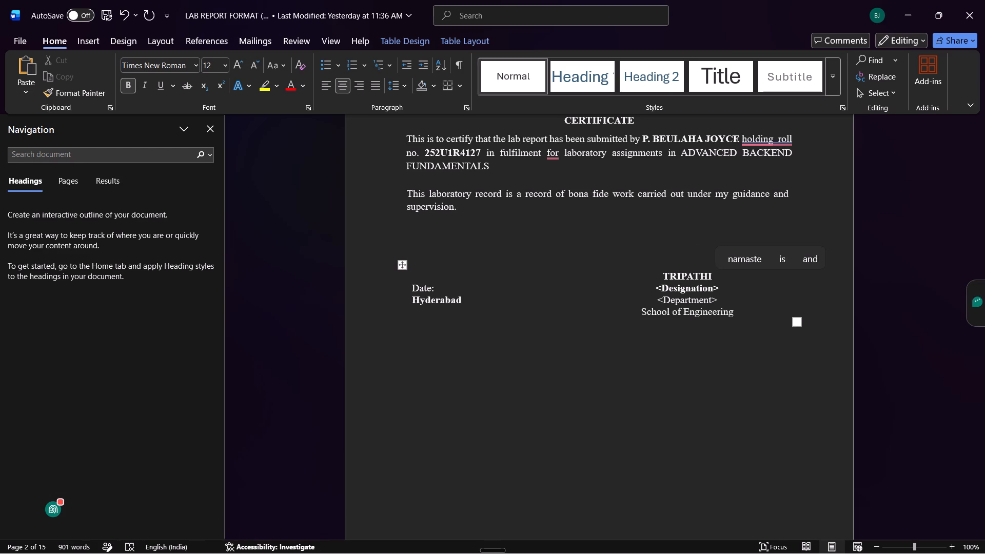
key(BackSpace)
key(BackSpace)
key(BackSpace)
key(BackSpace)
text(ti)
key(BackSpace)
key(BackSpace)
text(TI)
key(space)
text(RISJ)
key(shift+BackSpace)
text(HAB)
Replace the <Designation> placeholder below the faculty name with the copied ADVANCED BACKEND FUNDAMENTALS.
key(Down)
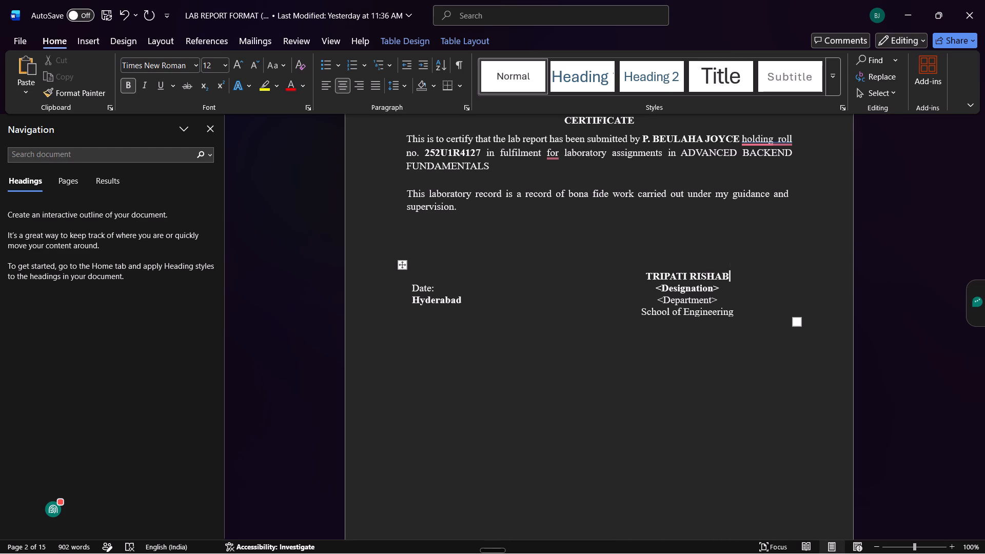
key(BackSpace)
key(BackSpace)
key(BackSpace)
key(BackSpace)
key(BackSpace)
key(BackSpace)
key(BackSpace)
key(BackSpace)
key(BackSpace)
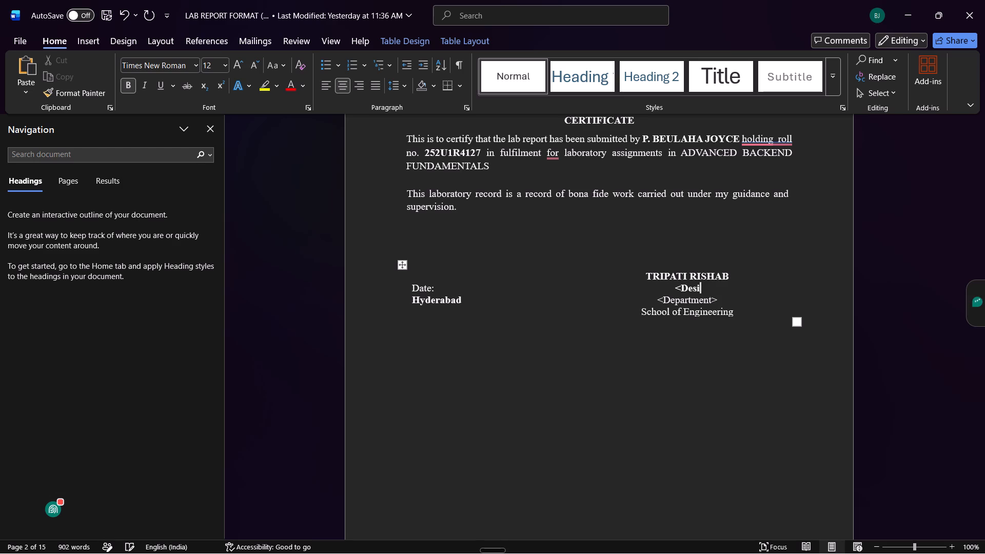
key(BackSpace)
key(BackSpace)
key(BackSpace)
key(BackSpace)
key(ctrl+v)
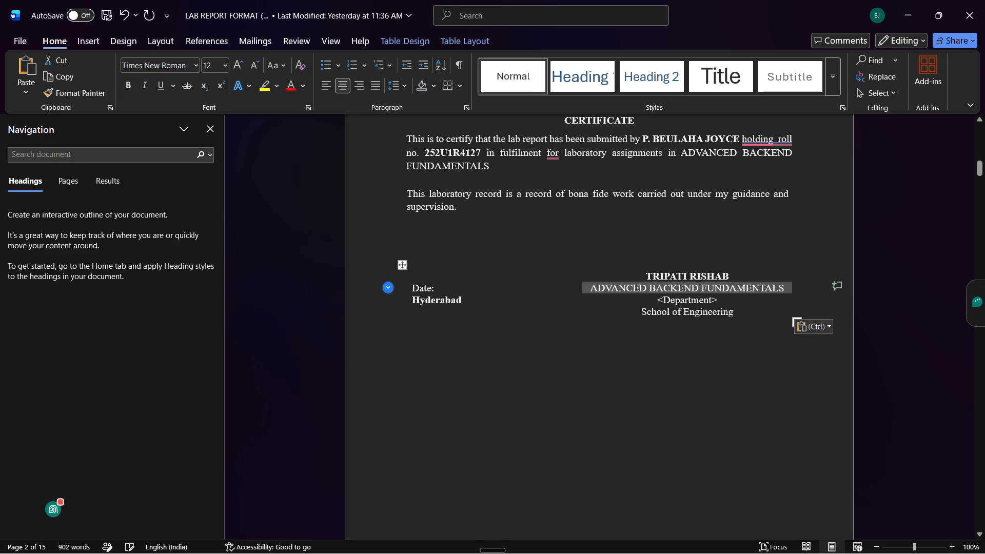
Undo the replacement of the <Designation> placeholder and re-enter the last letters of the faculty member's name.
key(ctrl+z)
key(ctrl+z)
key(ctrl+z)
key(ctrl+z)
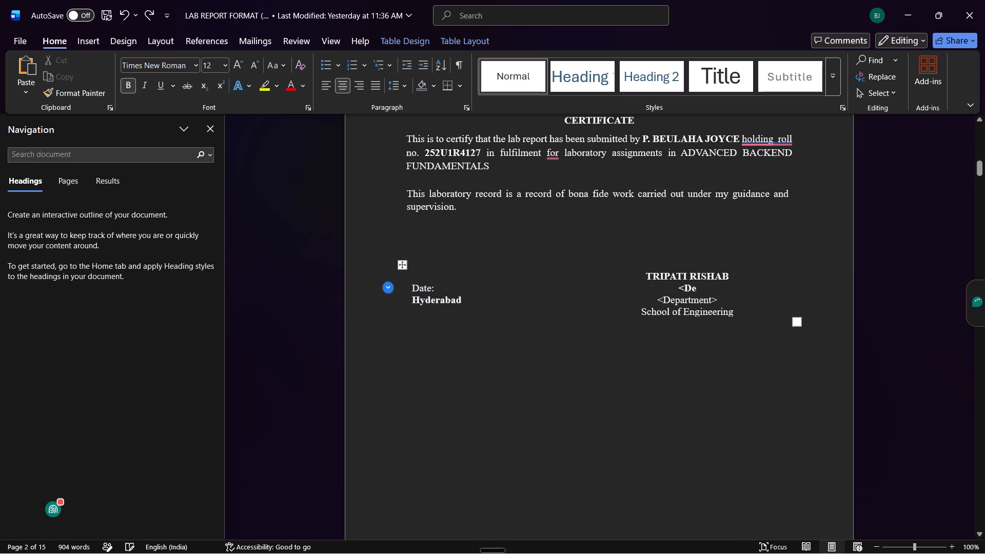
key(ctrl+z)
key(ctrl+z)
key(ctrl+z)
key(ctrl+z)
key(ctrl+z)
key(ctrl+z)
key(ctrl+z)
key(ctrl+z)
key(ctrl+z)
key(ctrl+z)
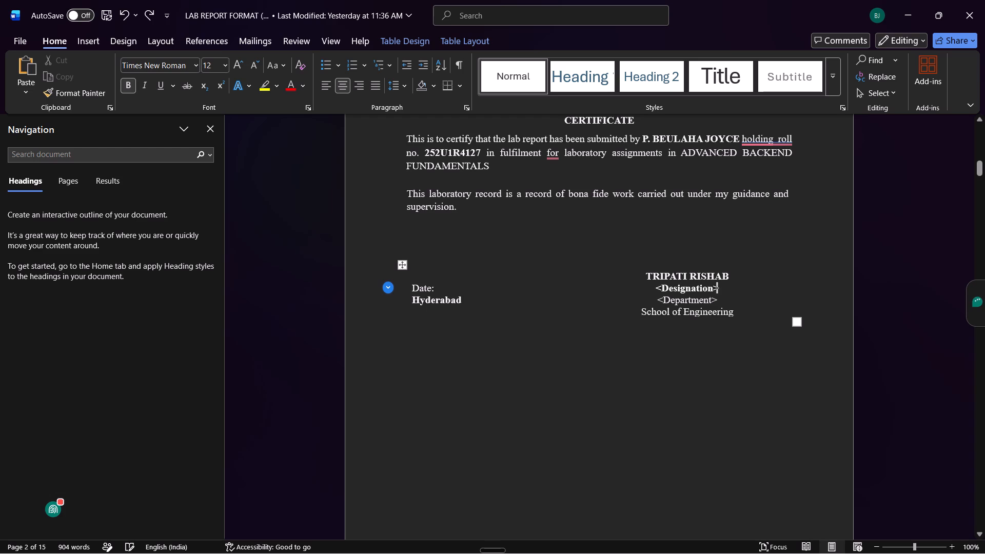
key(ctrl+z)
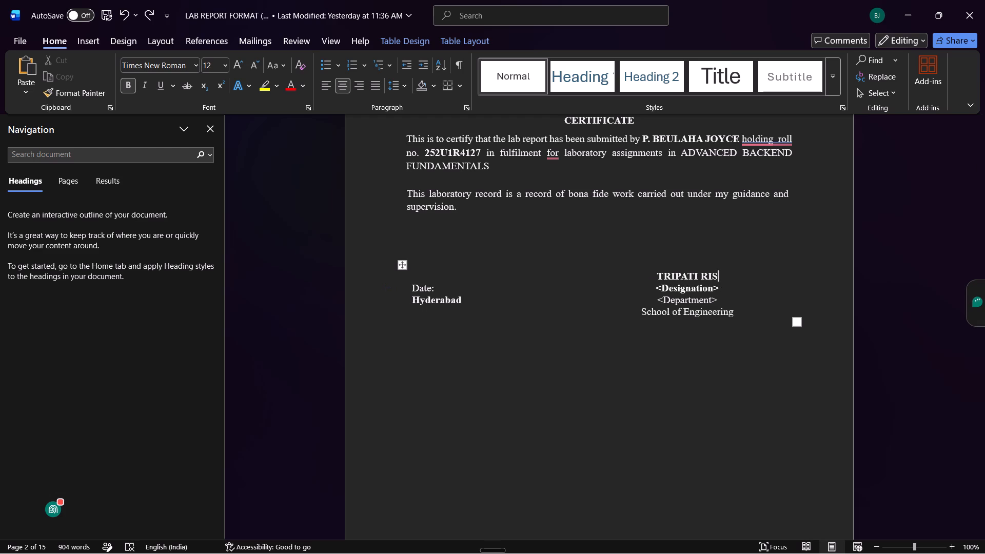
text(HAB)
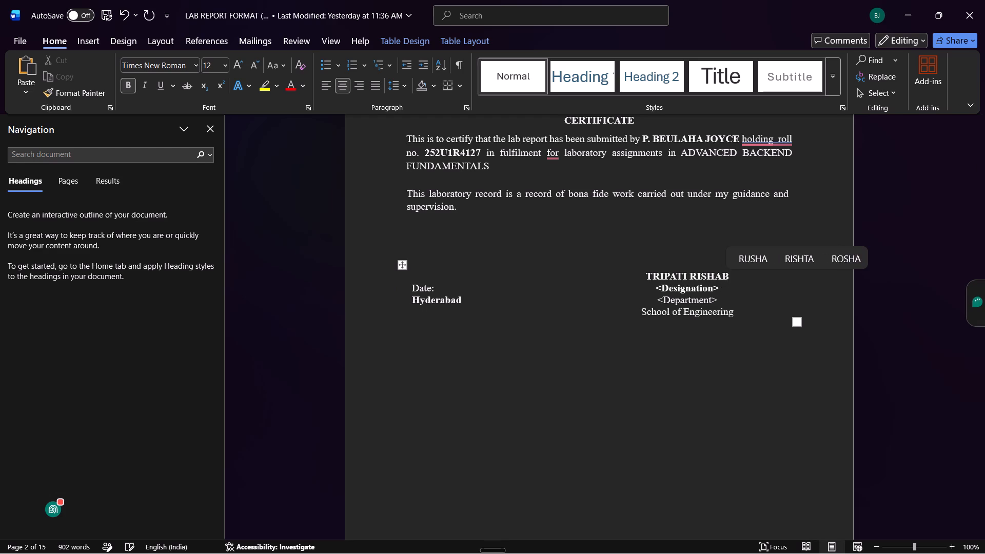
Replace the <Department> placeholder in the certificate's signature block with the copied ADVANCED BACKEND FUNDAMENTALS.
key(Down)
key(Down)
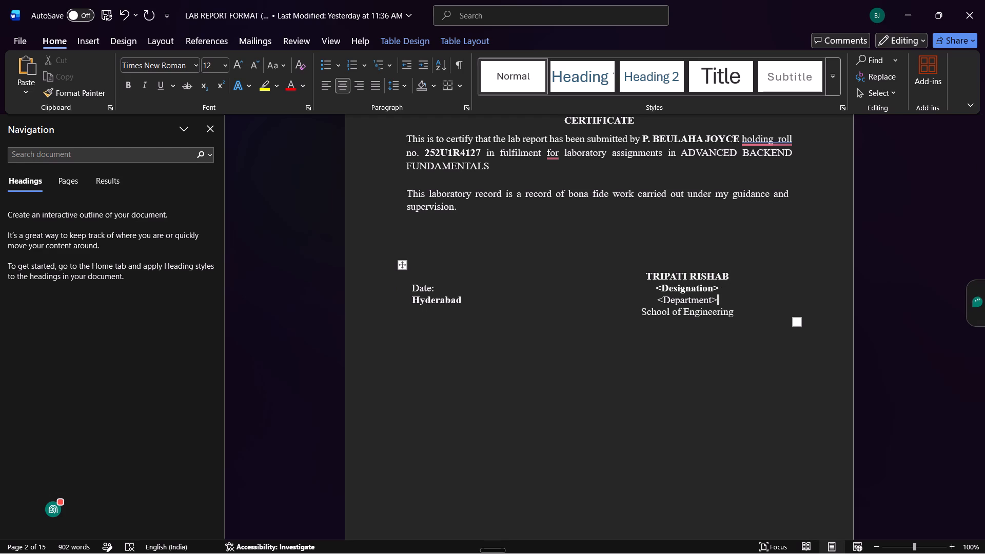
drag(724, 300, 660, 300)
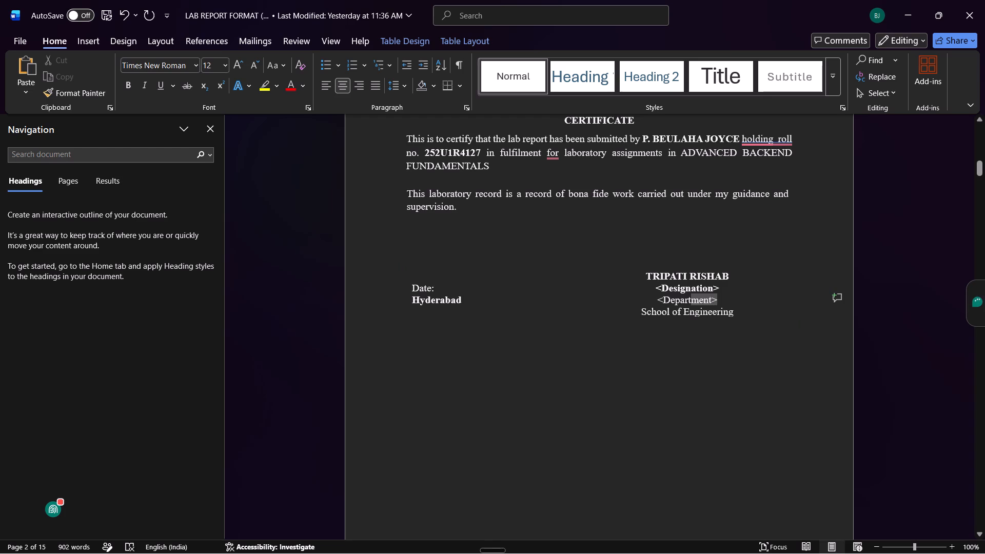
drag(660, 300, 658, 301)
key(ctrl+v)
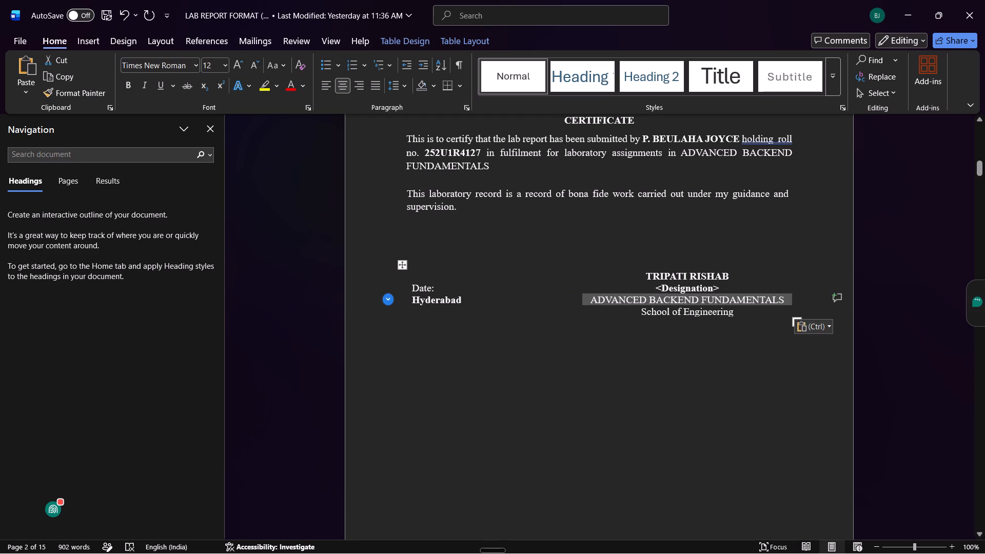
Replace the <Designation> placeholder below the faculty member's name with ASSOCIATE PROFESSOR.
click(721, 293)
click(727, 288)
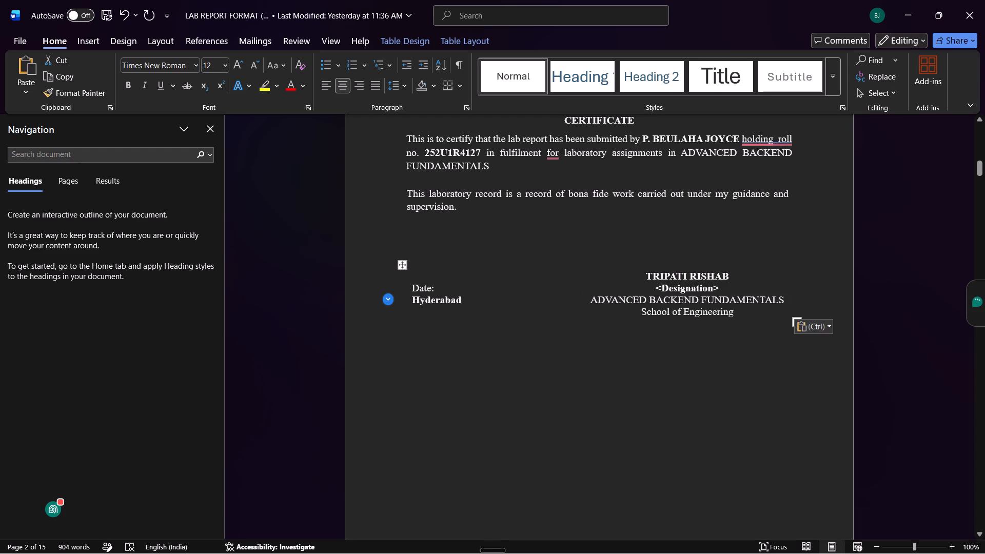
drag(727, 288, 656, 290)
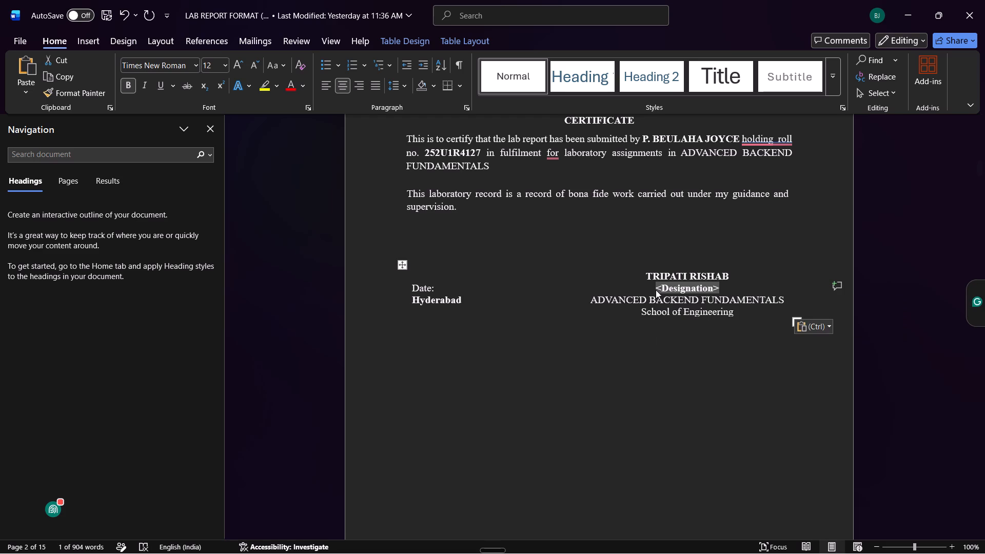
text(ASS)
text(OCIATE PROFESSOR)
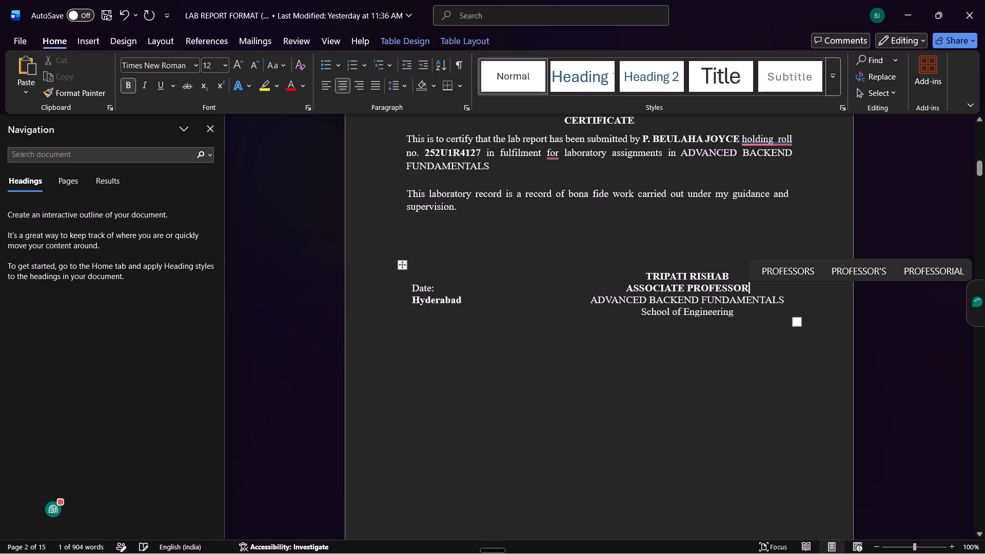
click(622, 373)
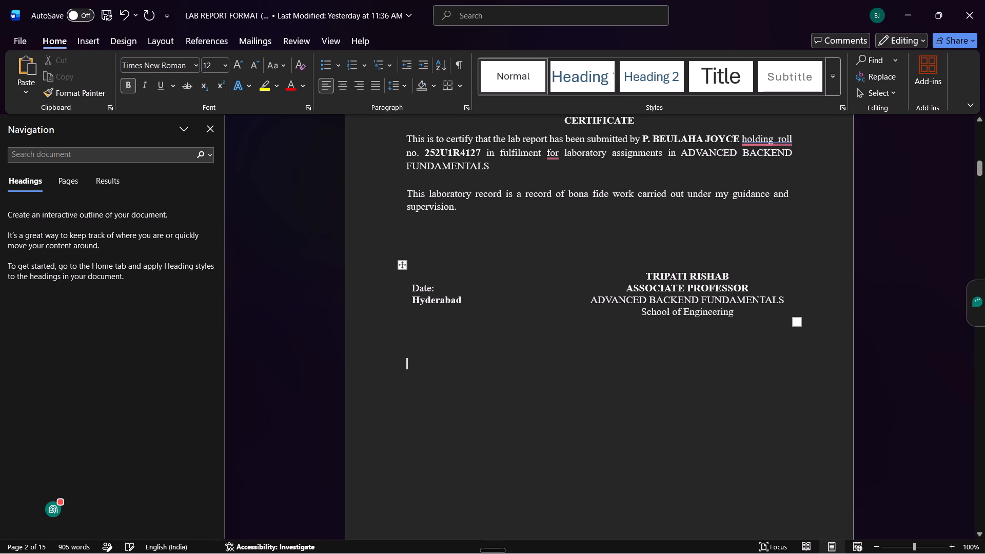
Look through the report from the certificate to page 15 and place the cursor after the item number 9.
click(447, 288)
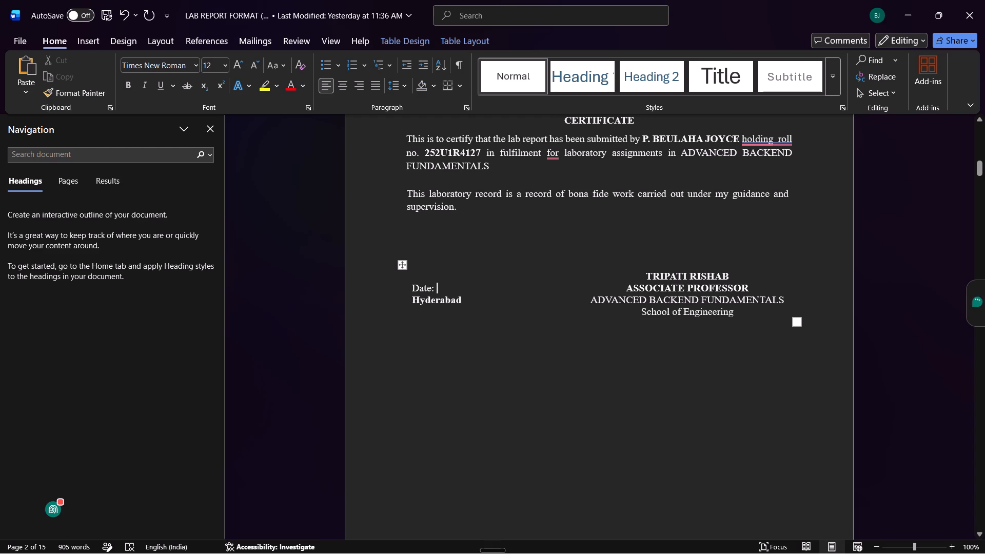
scroll(487, 410, down, 6)
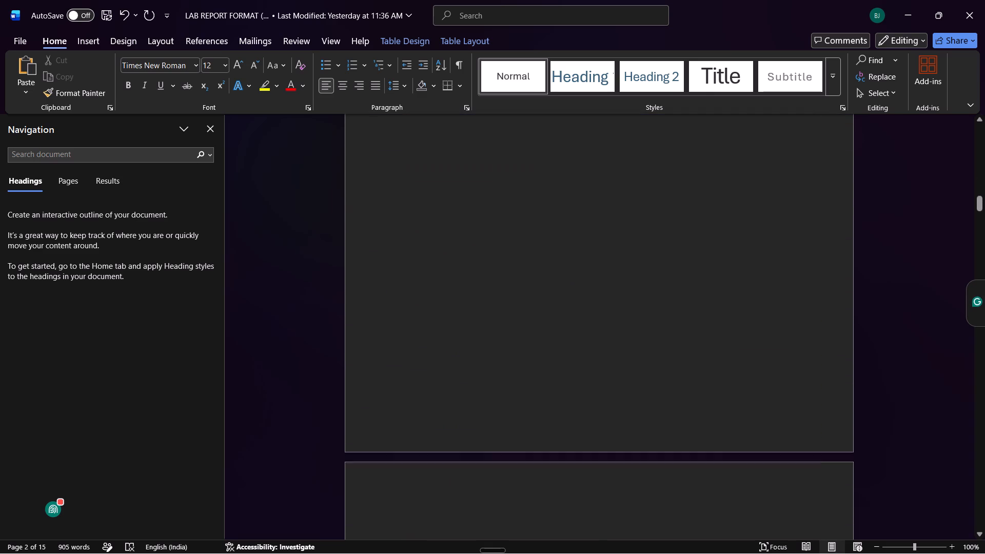
scroll(487, 410, down, 2)
scroll(479, 302, down, 5)
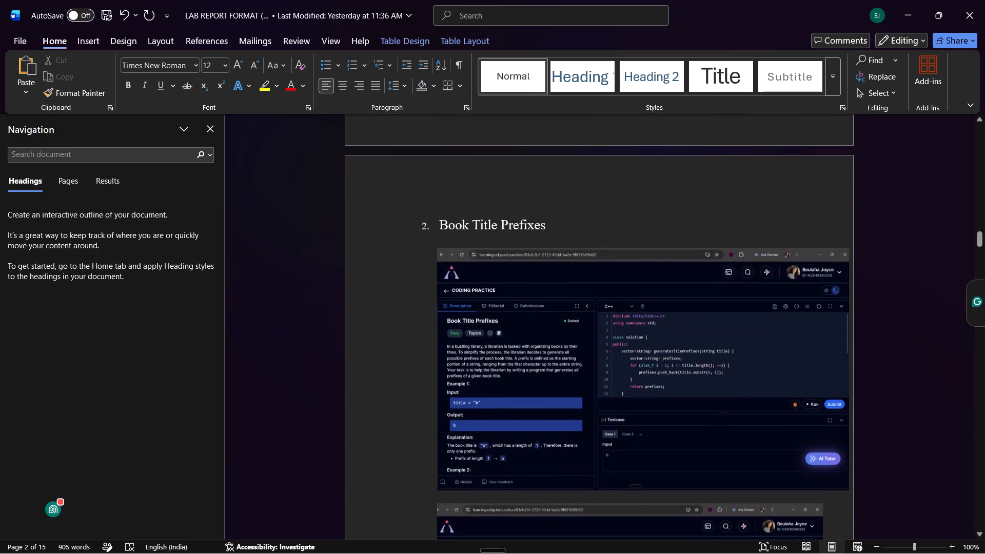
click(70, 175)
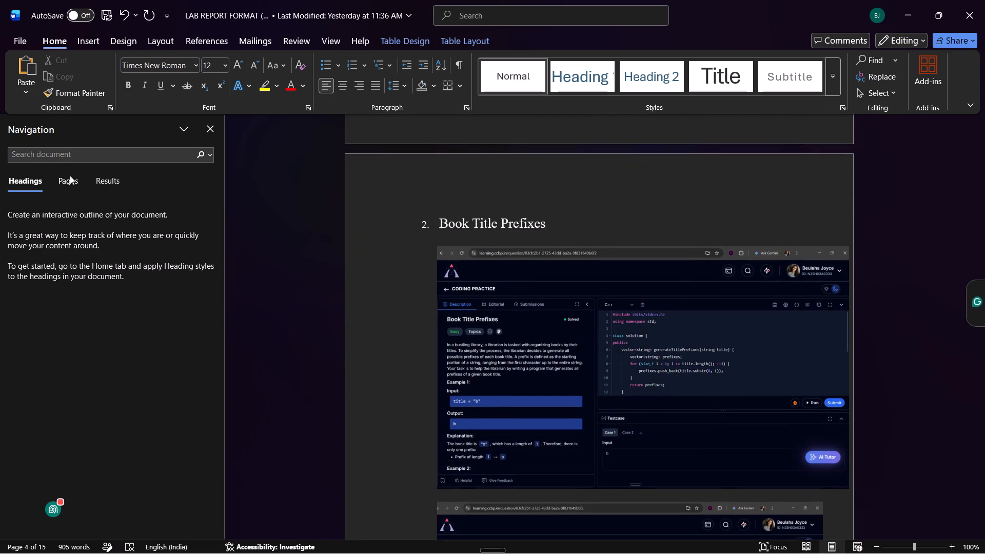
scroll(85, 414, down, 4)
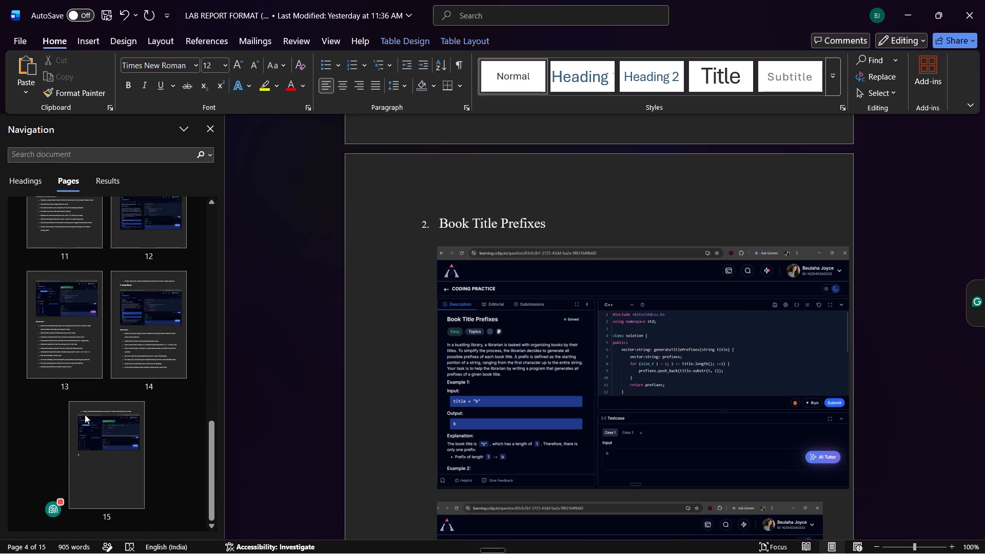
click(117, 452)
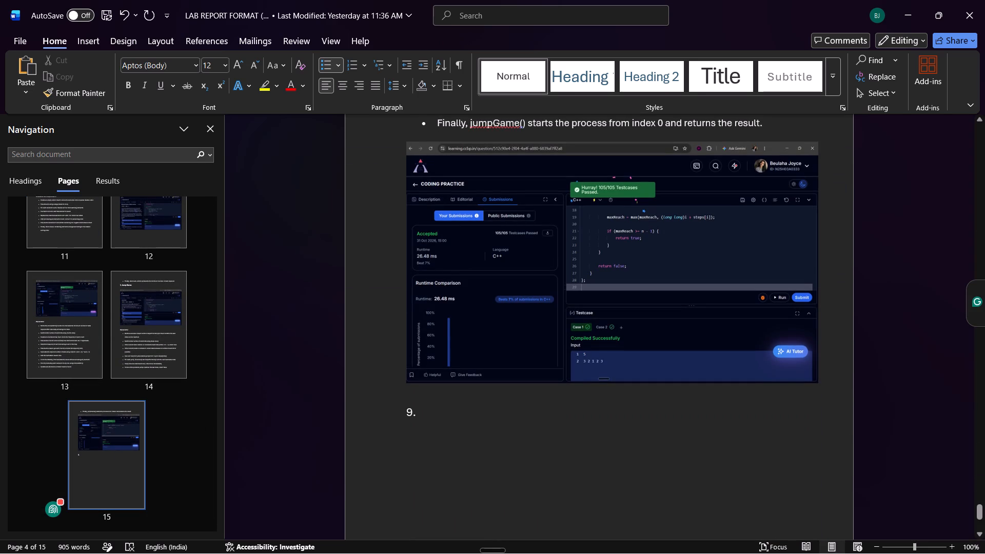
click(426, 410)
scroll(426, 410, right, 1)
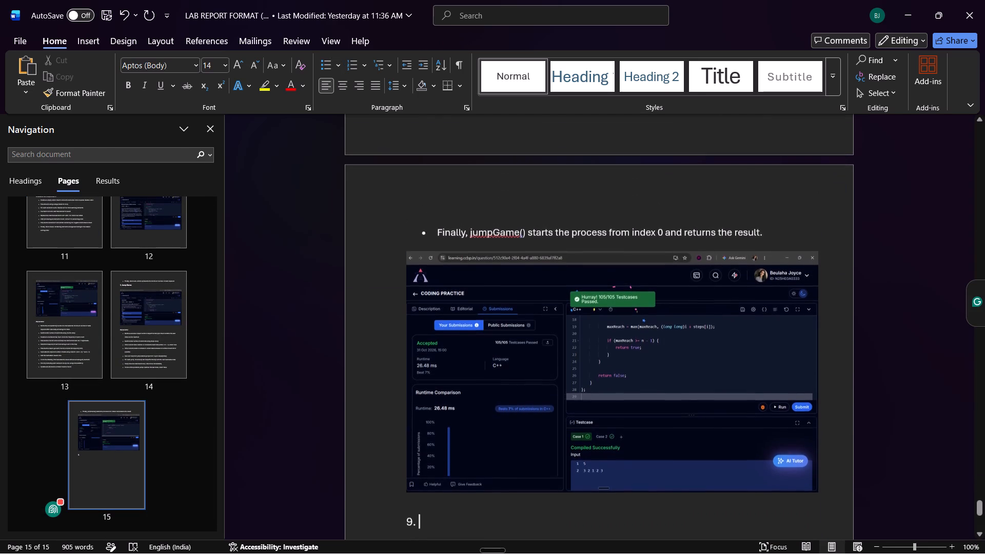
scroll(426, 410, right, 1)
Switch to the Reflective Journal format document and close it without saving its changes.
key(alt+Tab)
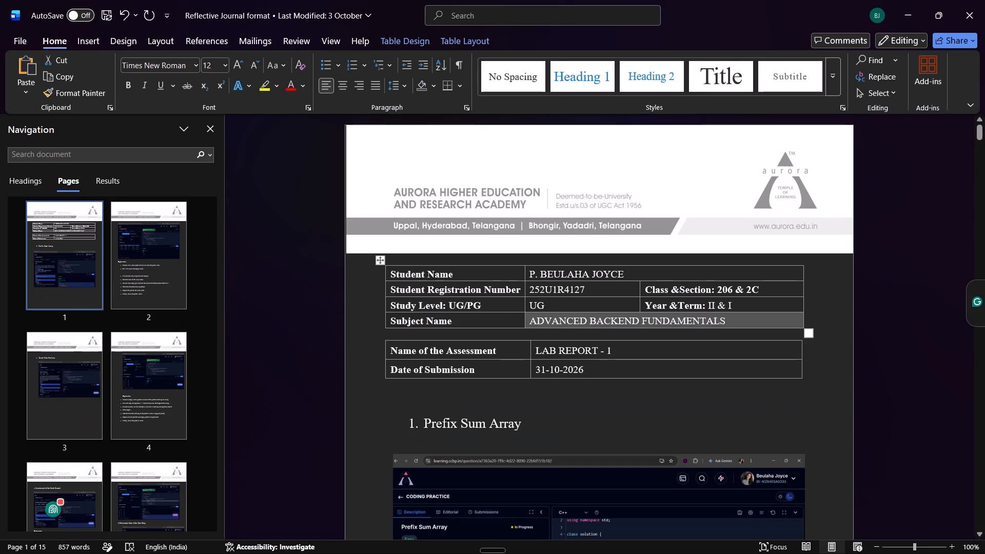
click(984, 3)
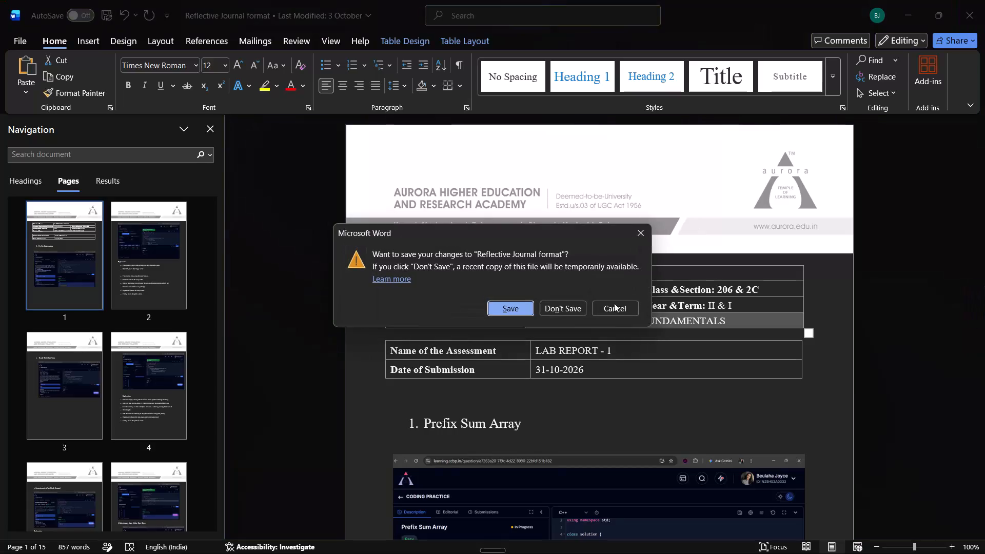
click(569, 307)
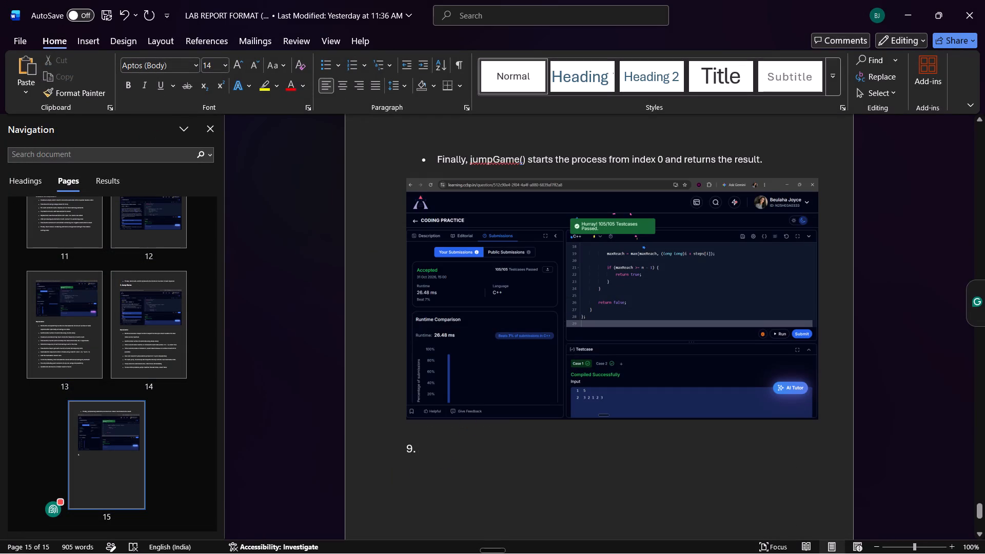
Switch to File Explorer and close the Advanced Data structures folder window.
key(alt+Tab)
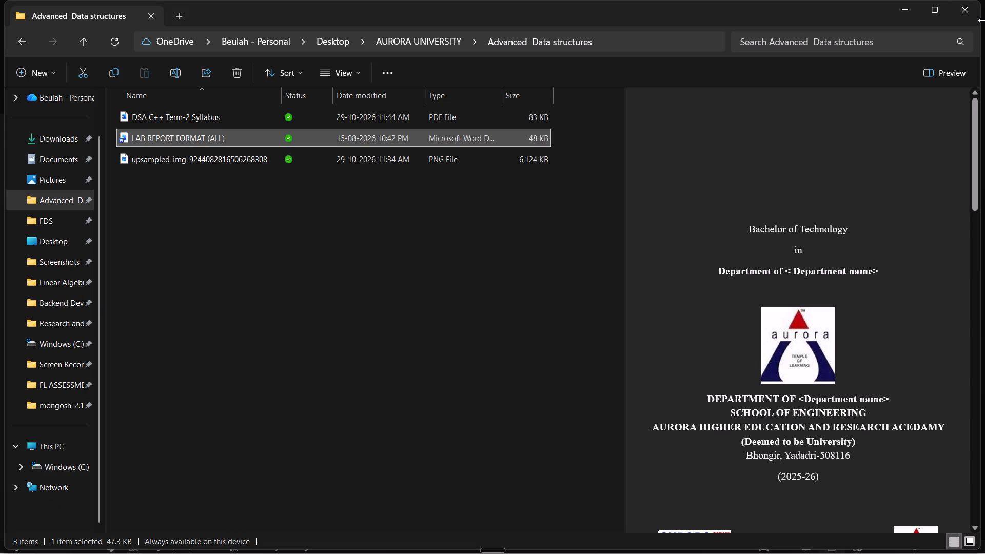
click(965, 10)
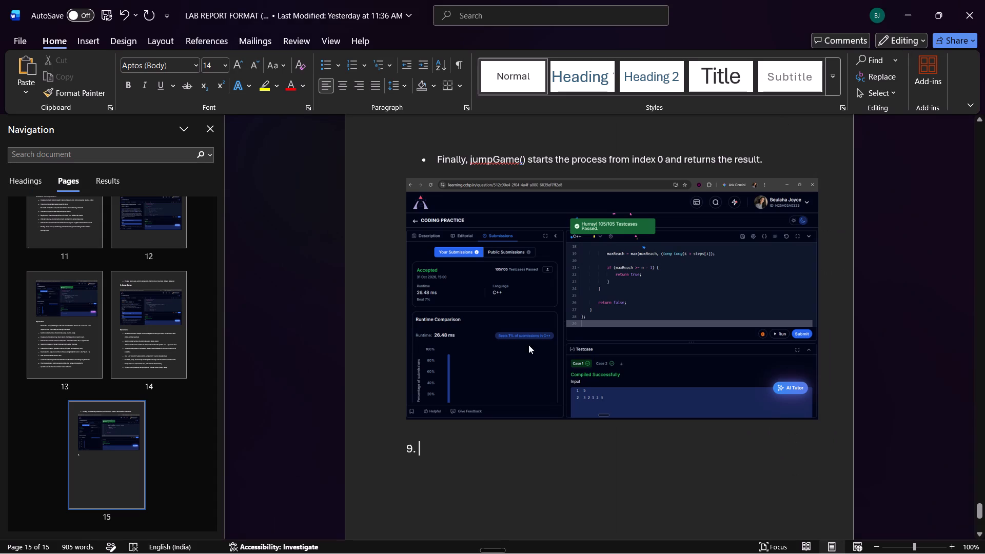
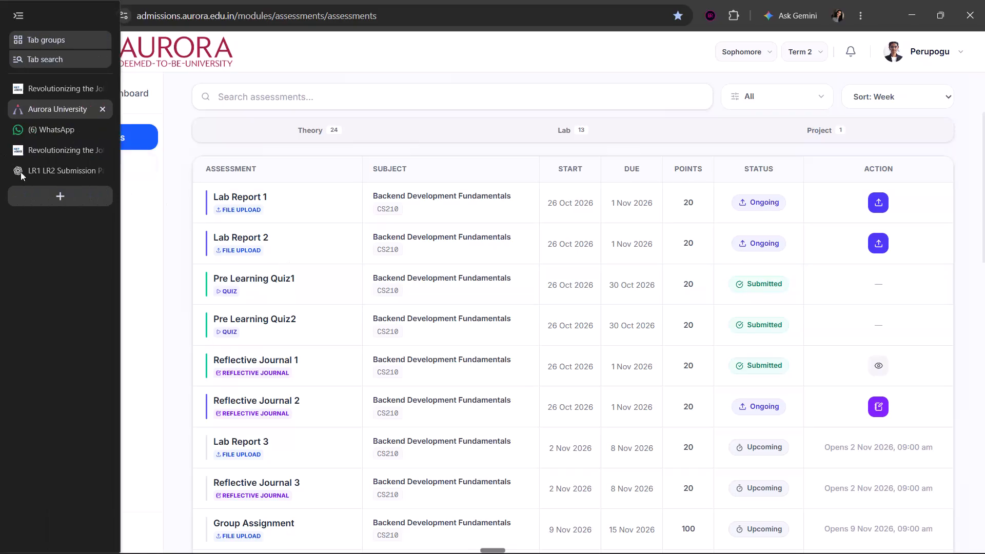
Switch to the LR1 LR2 Submission Pattern chat and read from the Jump Game explanation to the end of the conversation.
click(72, 175)
scroll(420, 422, down, 3)
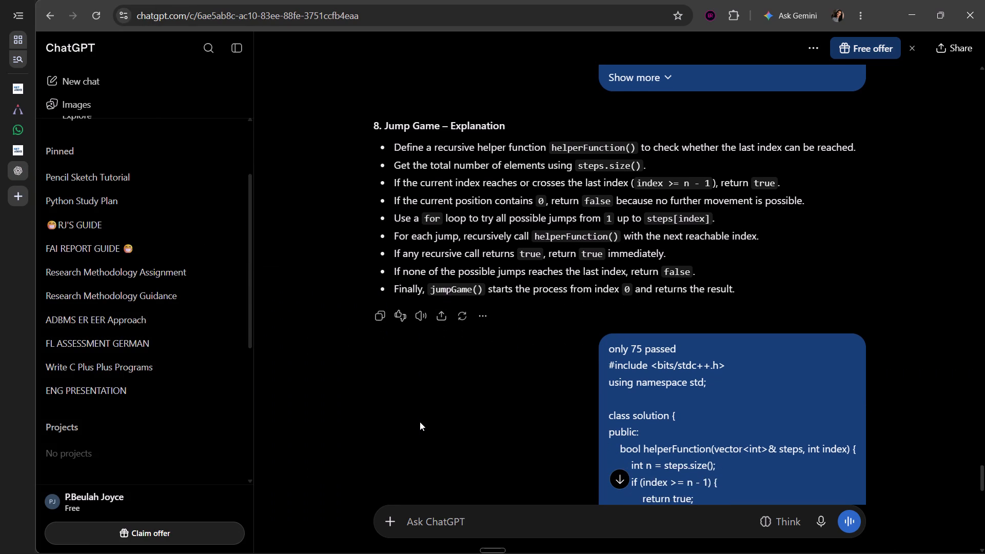
scroll(420, 422, down, 6)
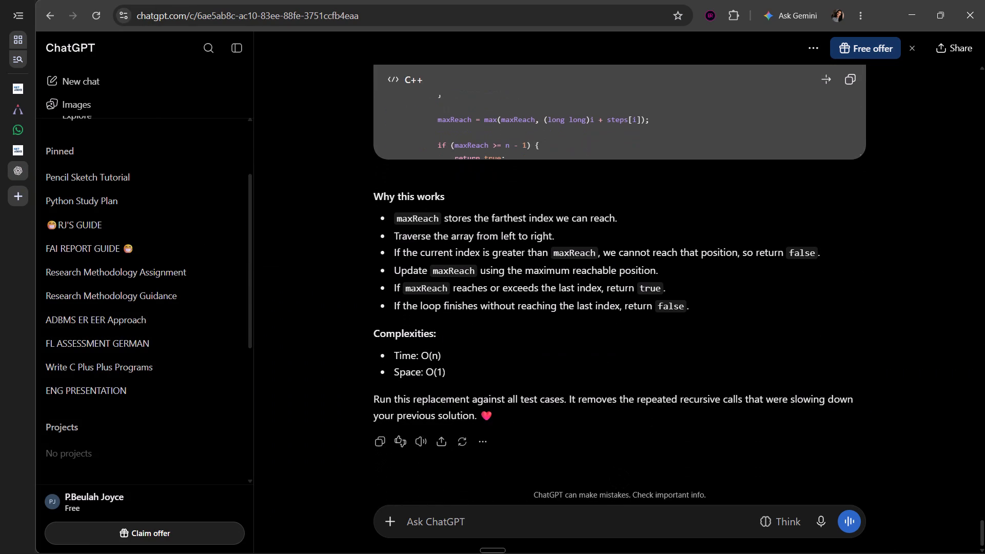
scroll(420, 422, down, 2)
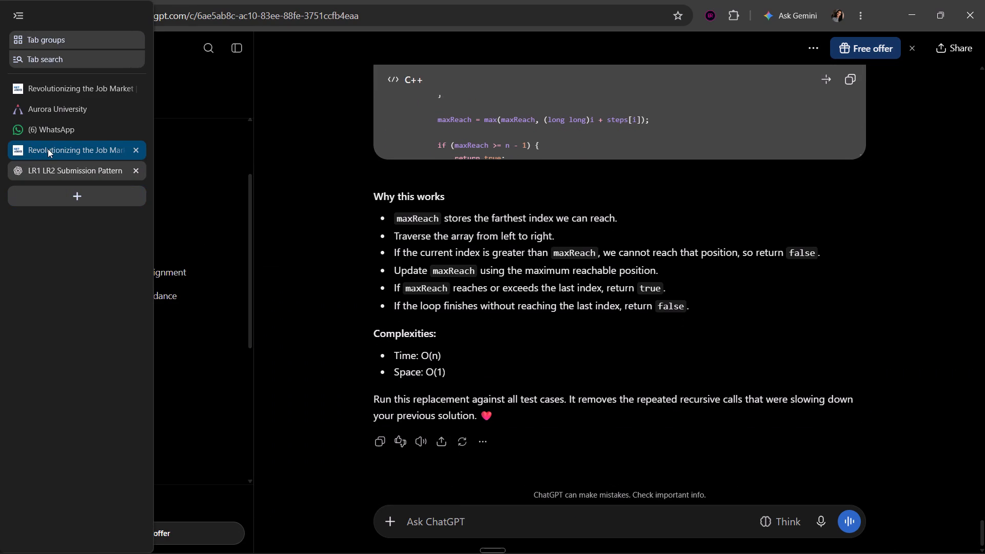
Switch to the Minimum Boats Required coding problem and replace its starter code with the full C++ code from the editorial.
click(48, 149)
scroll(191, 322, up, 5)
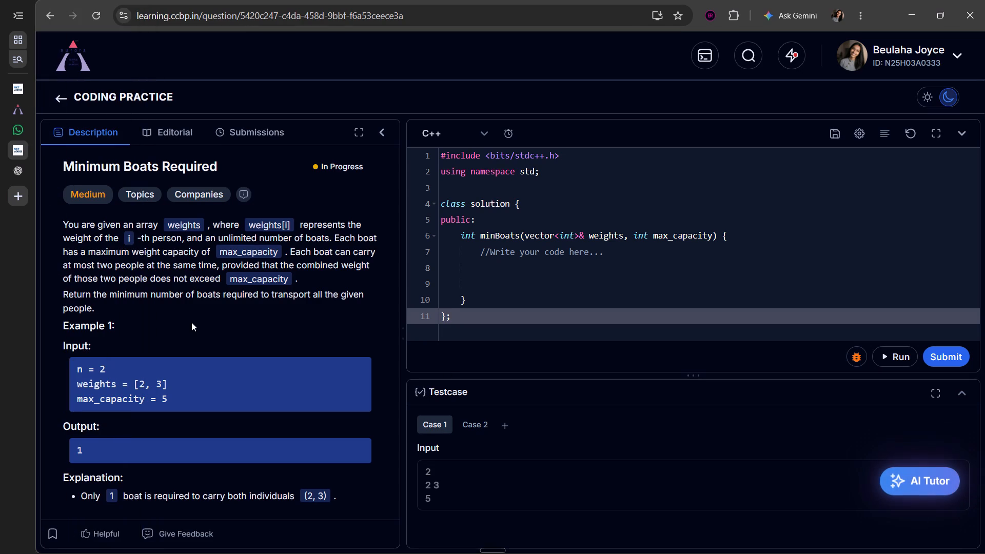
click(166, 134)
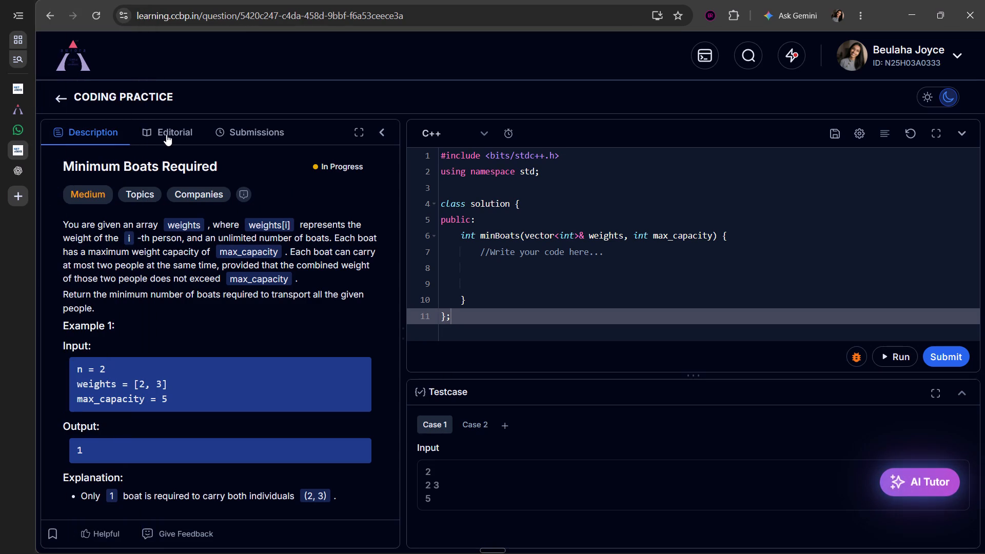
scroll(175, 393, down, 14)
scroll(175, 393, up, 1)
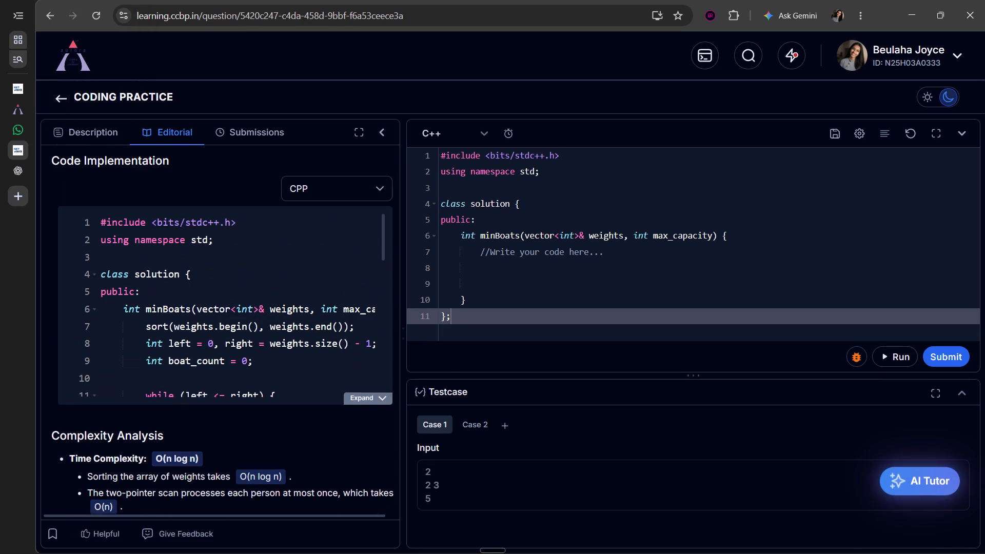
scroll(175, 393, up, 1)
click(205, 355)
key(ctrl+a)
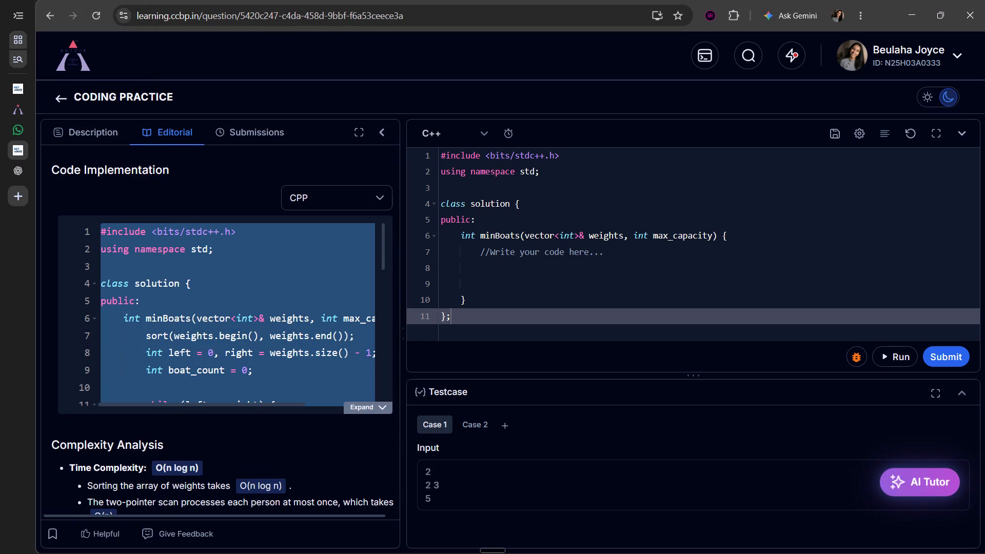
key(ctrl+c)
click(205, 355)
click(518, 252)
key(ctrl+a)
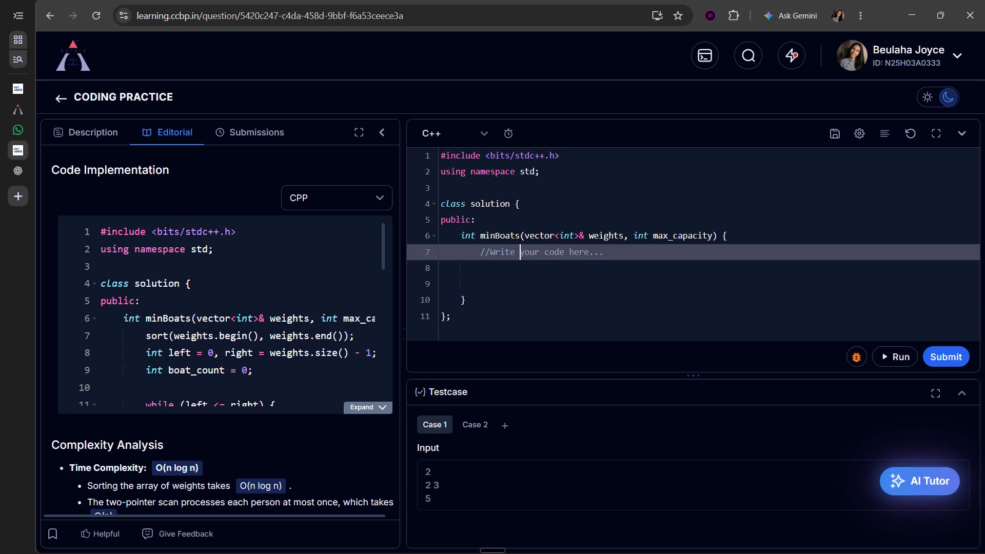
key(ctrl+v)
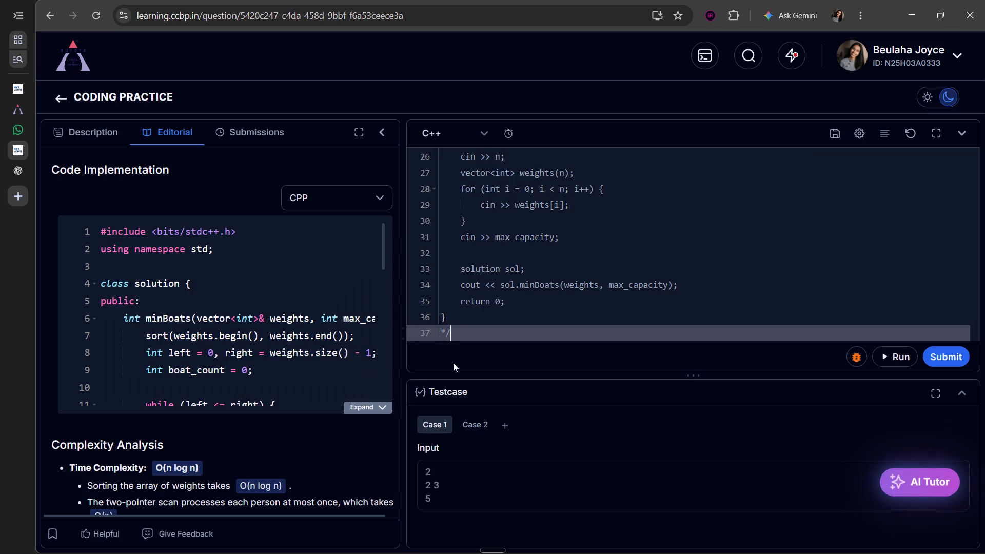
scroll(527, 241, up, 12)
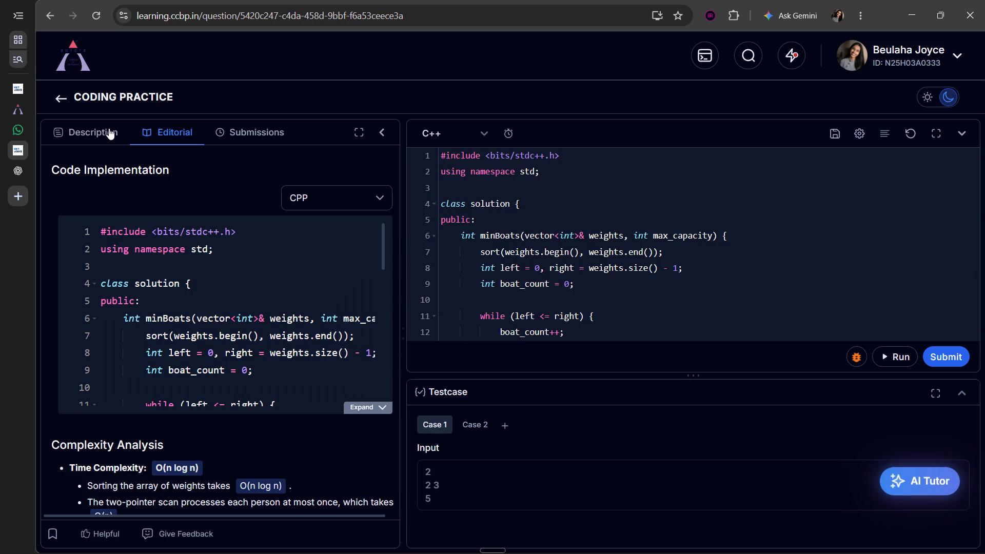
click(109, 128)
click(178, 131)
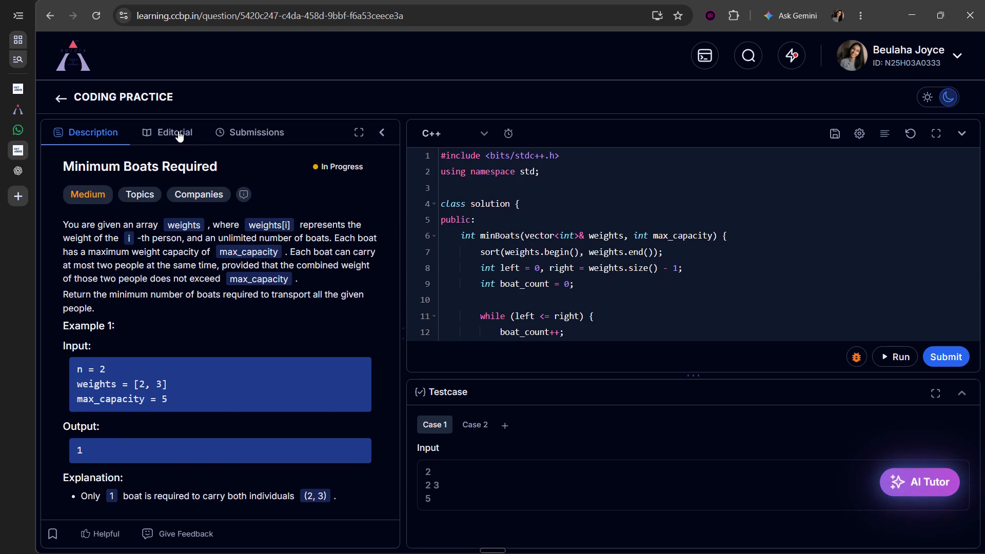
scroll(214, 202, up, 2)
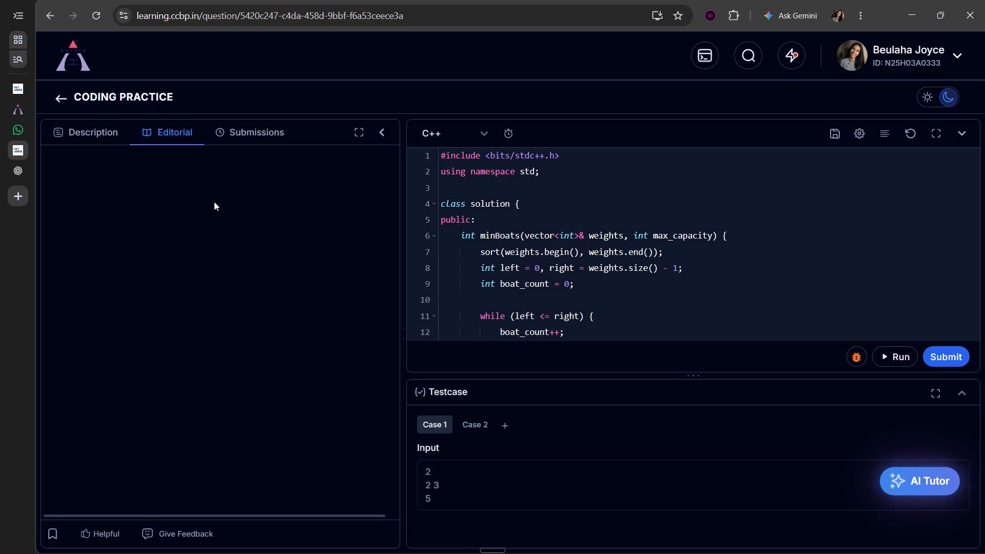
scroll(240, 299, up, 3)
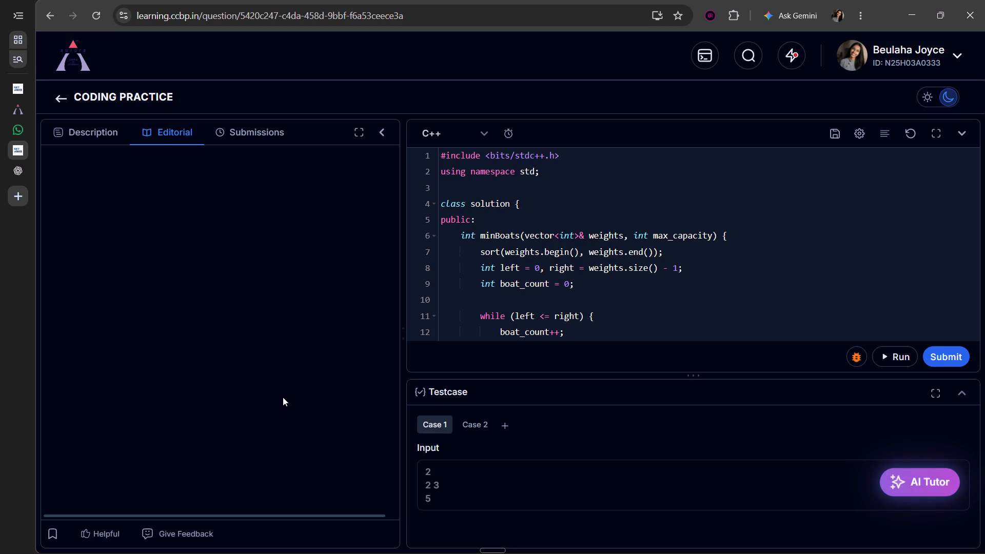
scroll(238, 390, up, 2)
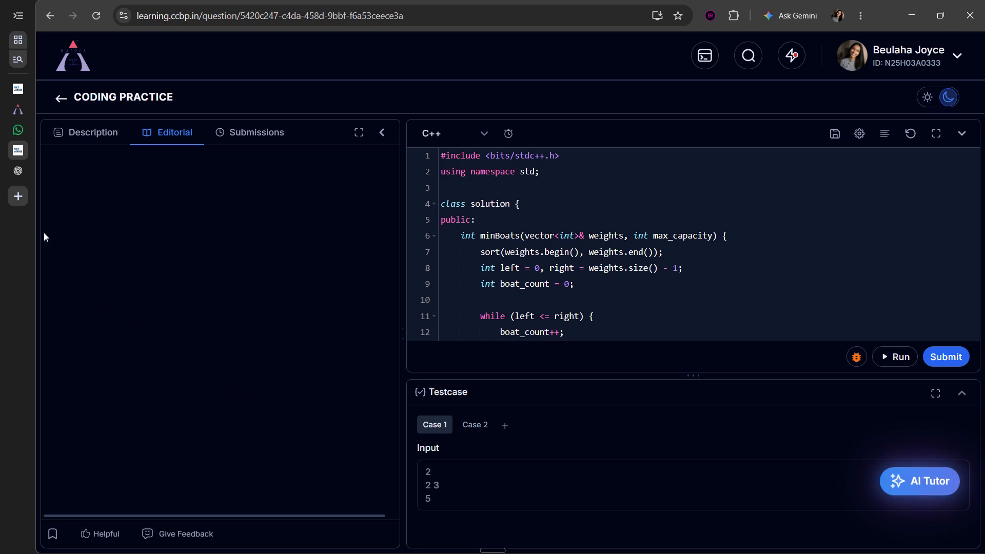
Switch to the LR1 LR2 Submission Pattern chat and paste the copied minBoats C++ code into the message draft, followed by a new line.
click(23, 172)
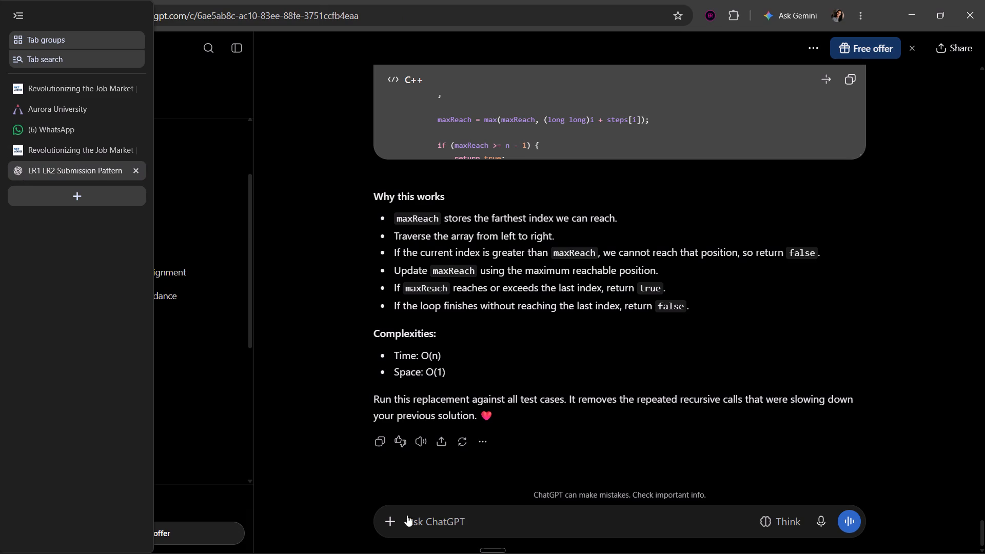
click(440, 507)
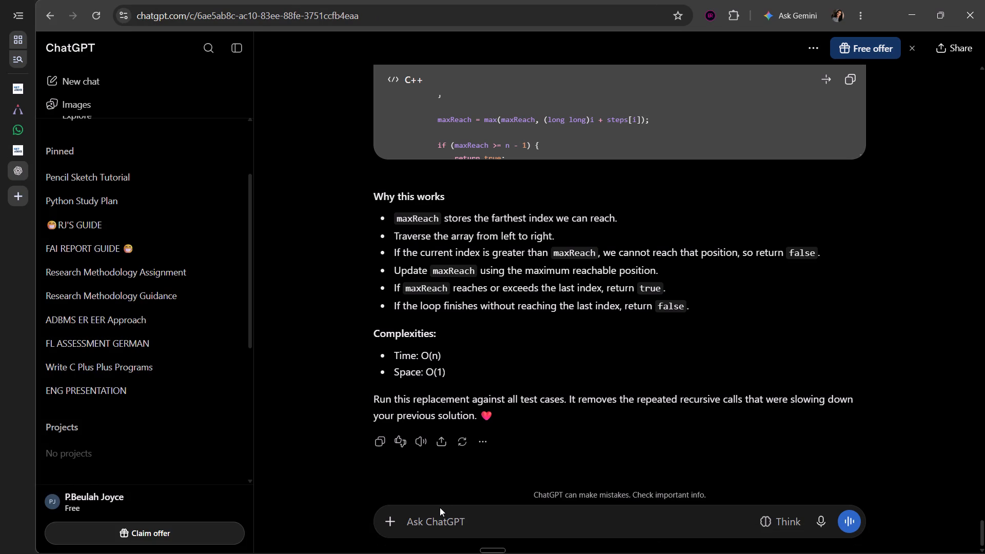
key(ctrl+v)
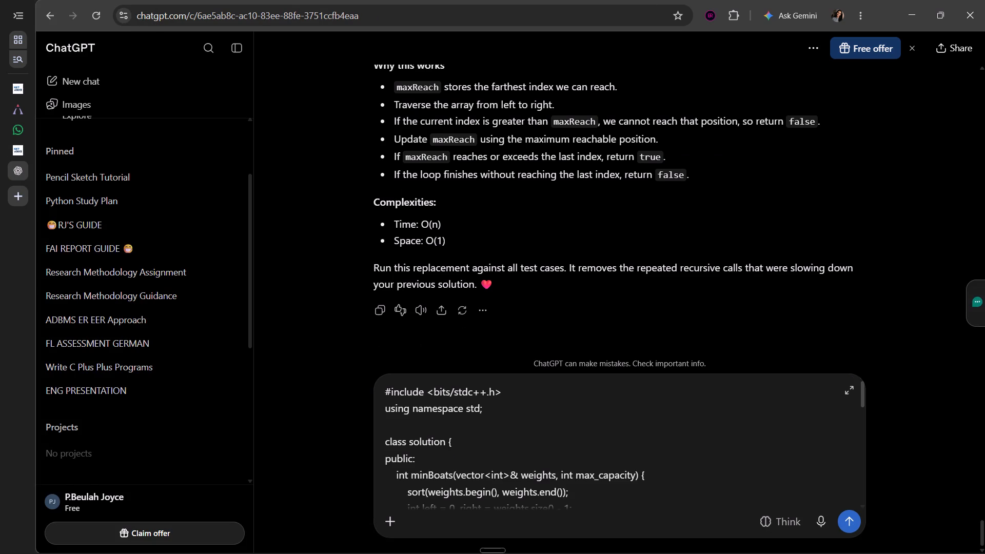
key(shift+Return)
key(alt+Tab)
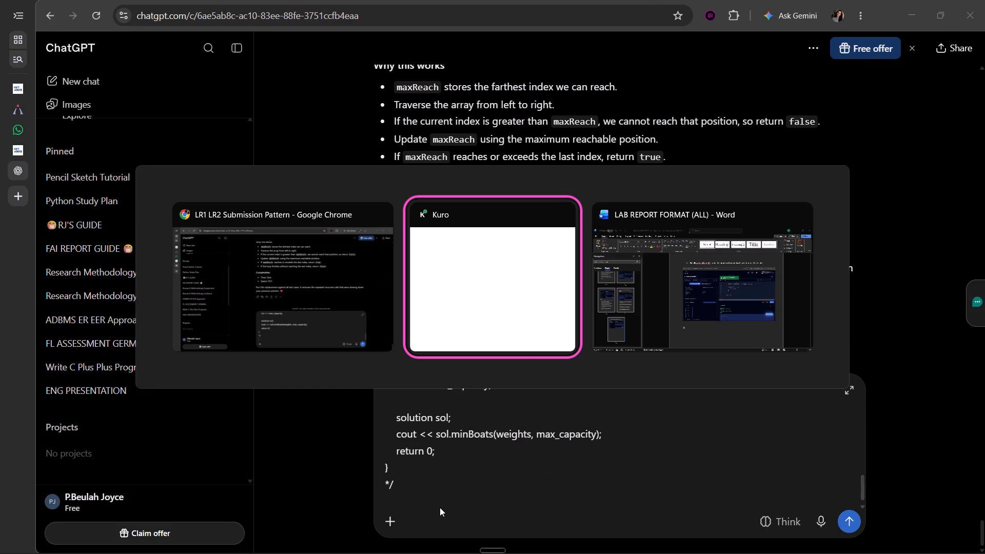
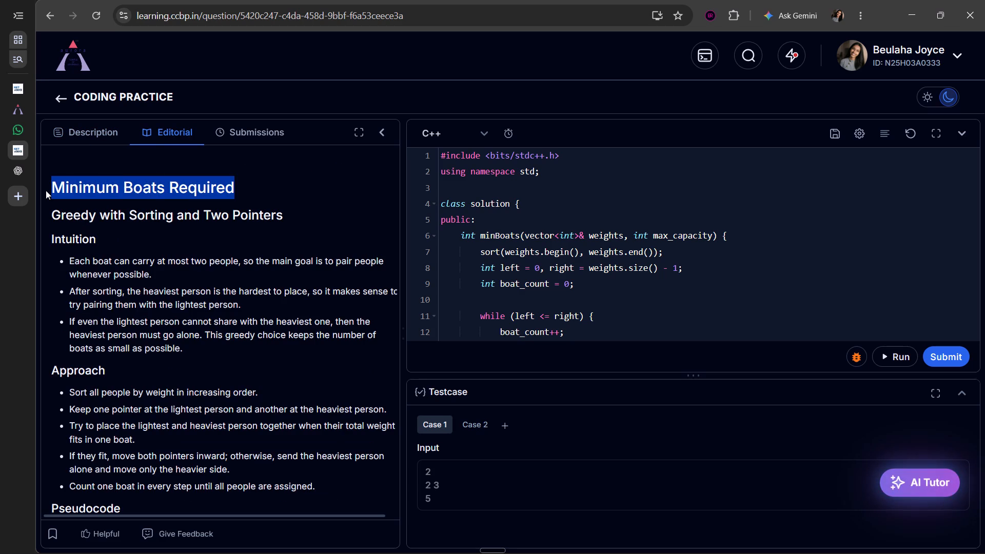
Copy the problem title "Minimum Boats Required" from the heading of the editorial.
key(ctrl+c)
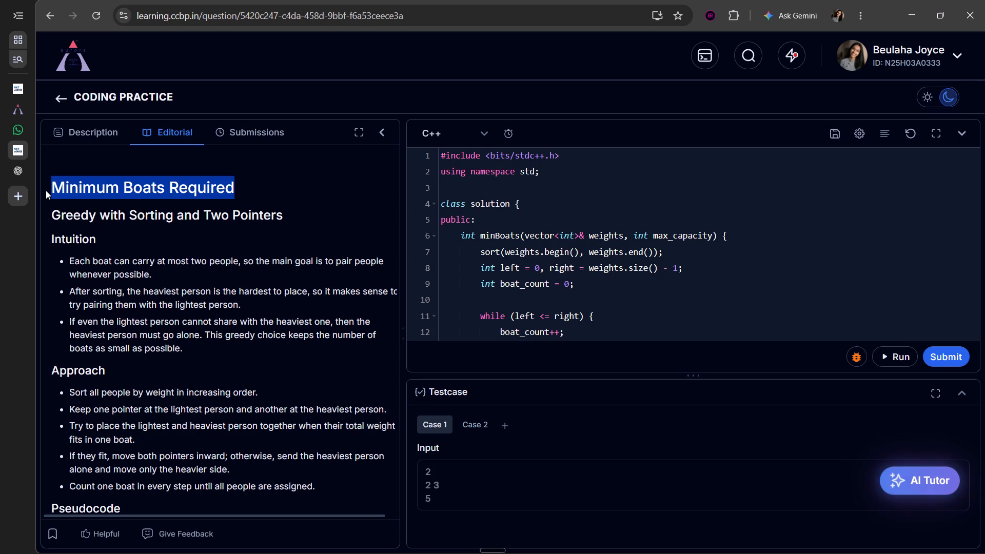
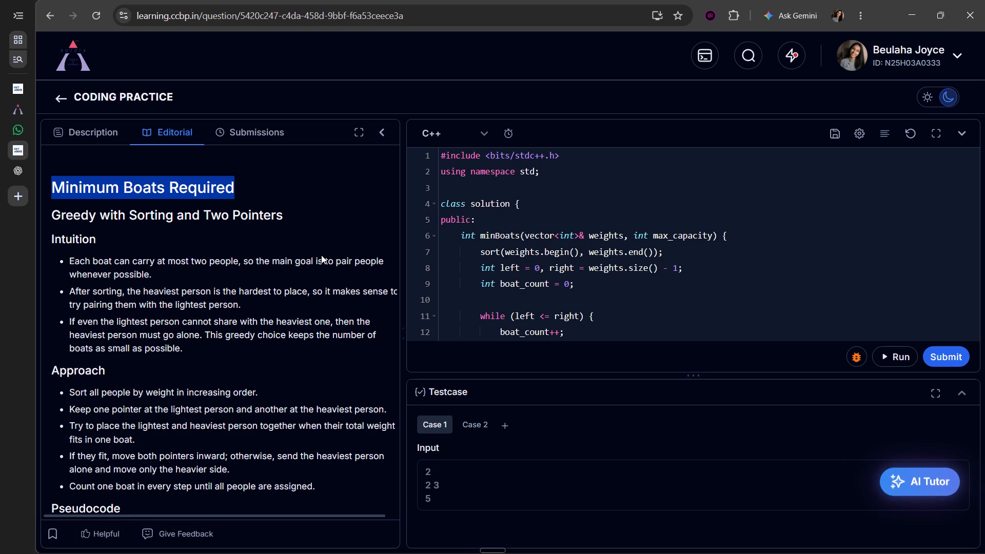
Switch to the lab report in Word and title item 9 "Minimum Boats Required", leaving an empty line below it.
key(alt+Tab)
key(alt+Right)
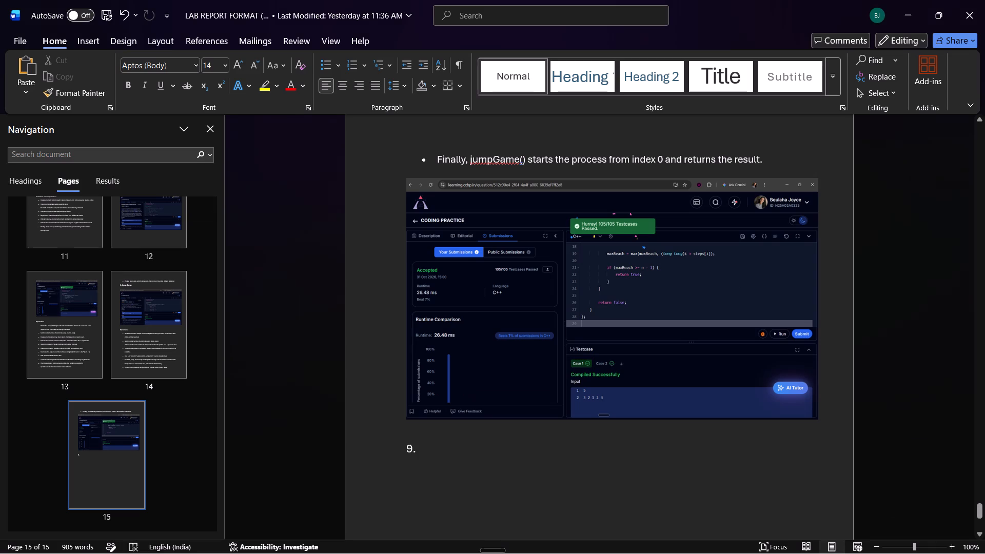
key(ctrl+v)
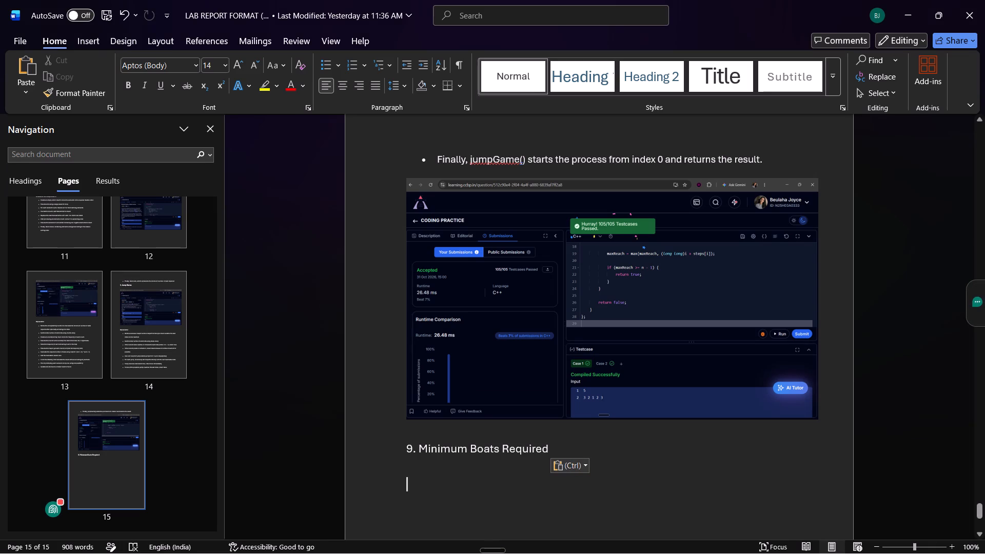
scroll(479, 471, down, 2)
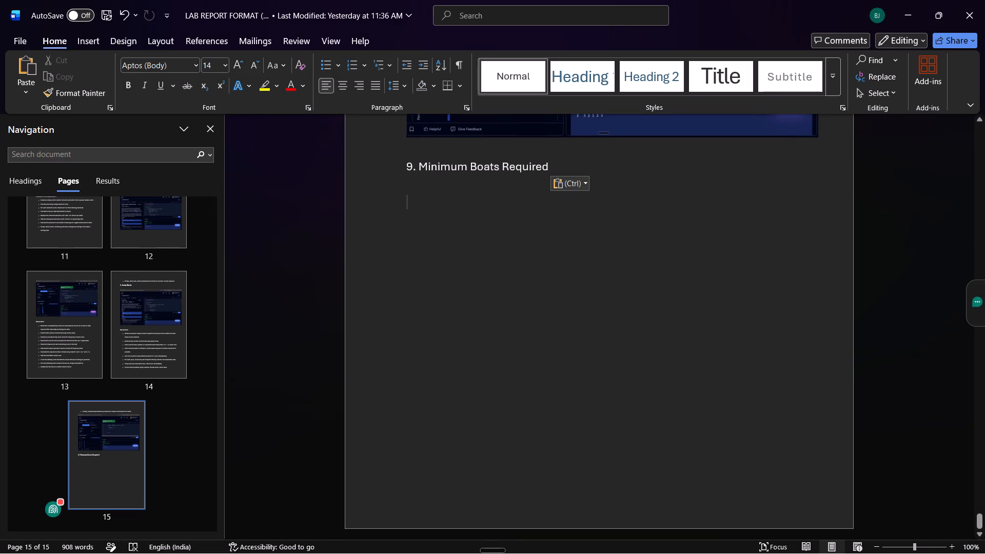
key(BackSpace)
key(Return)
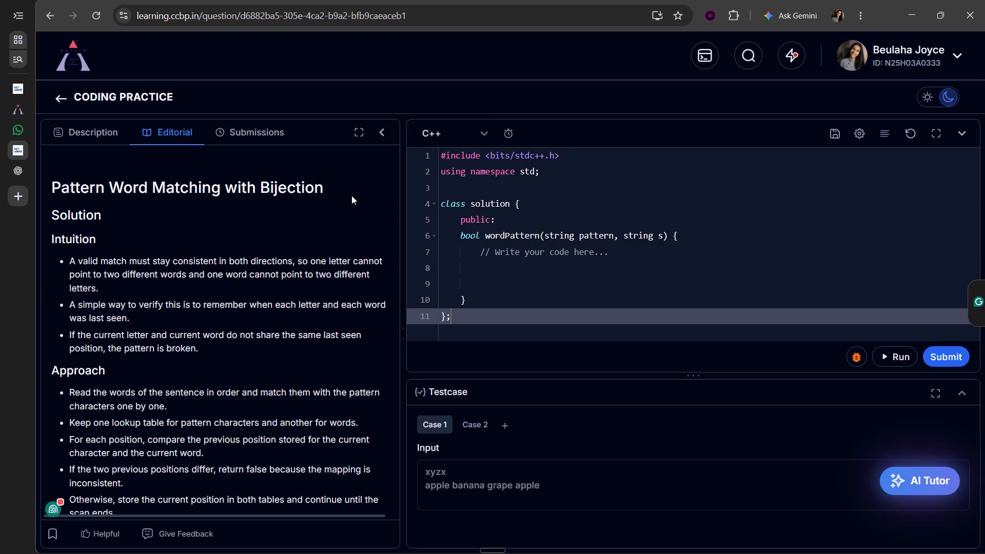
click(44, 179)
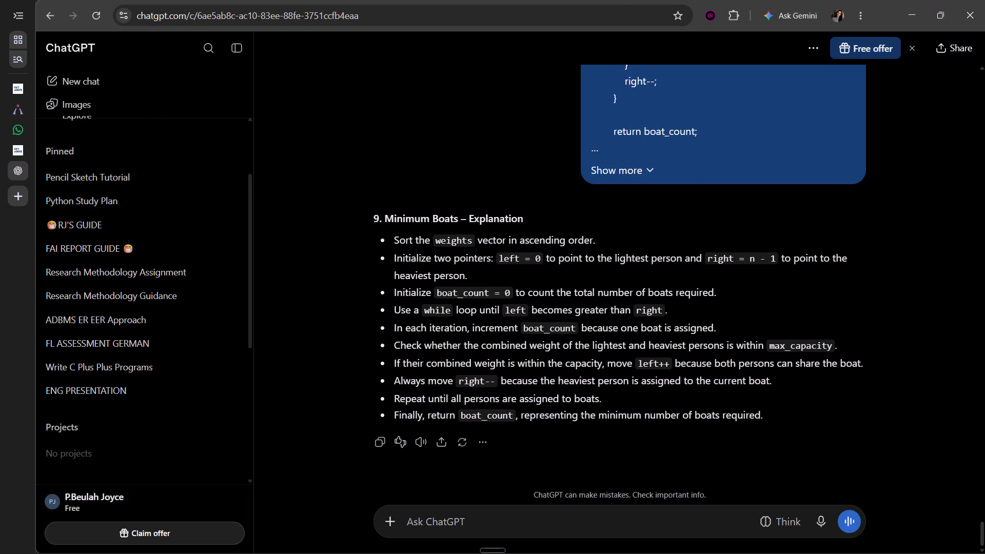
click(466, 528)
key(ctrl+v)
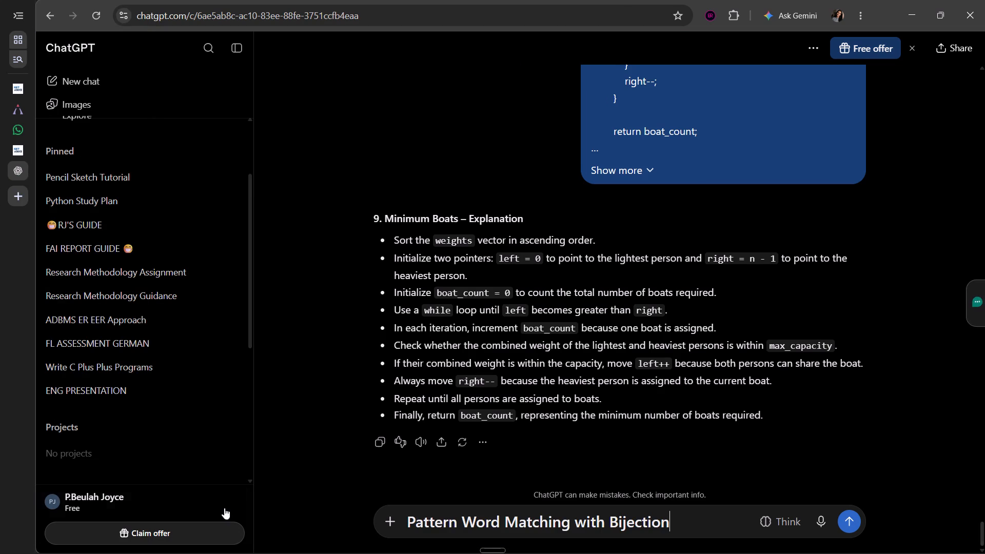
Copy the editorial's full CPP code implementation and replace the starter code in the coding page's editor with it.
click(41, 152)
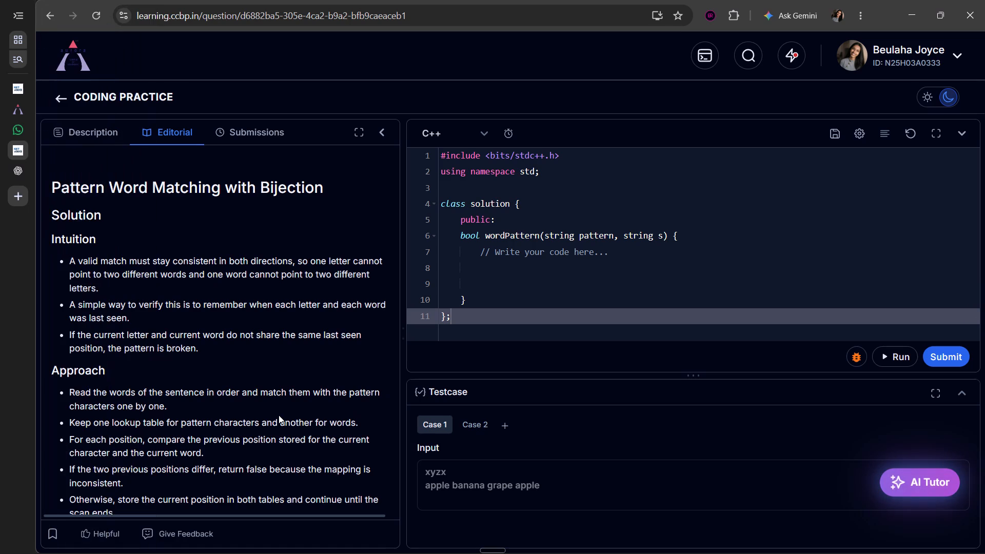
scroll(279, 415, down, 11)
click(279, 415)
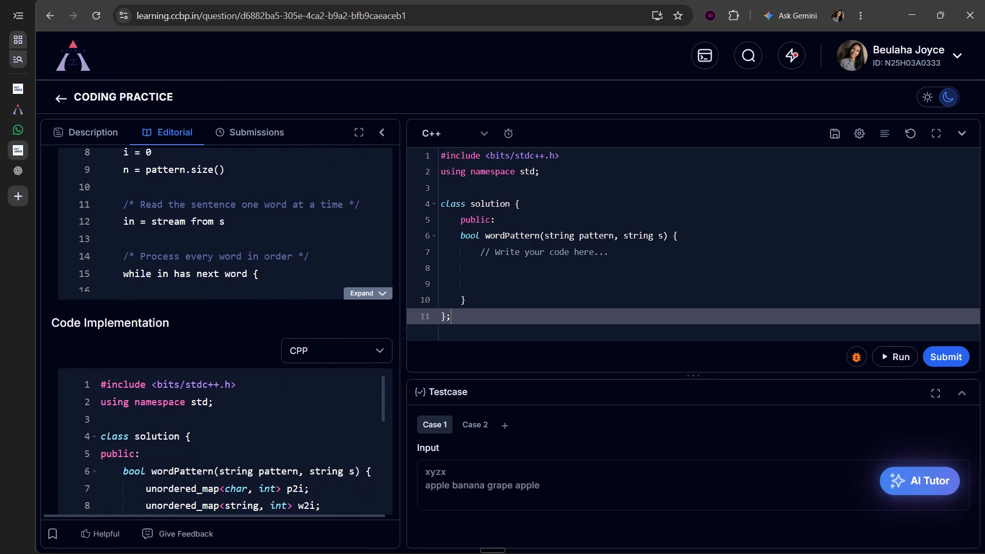
key(ctrl+a)
key(ctrl+c)
click(279, 415)
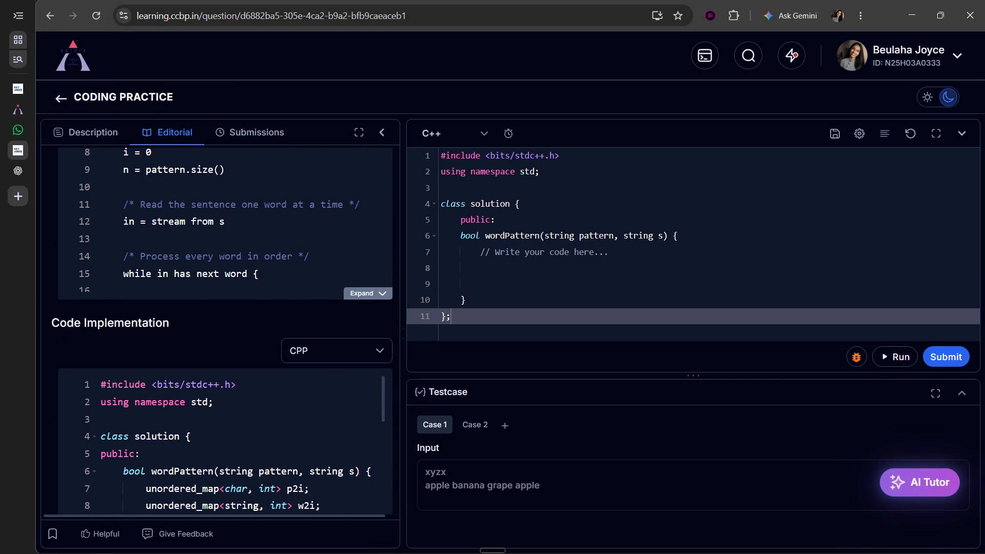
click(517, 256)
key(ctrl+a)
key(ctrl+v)
scroll(567, 229, up, 4)
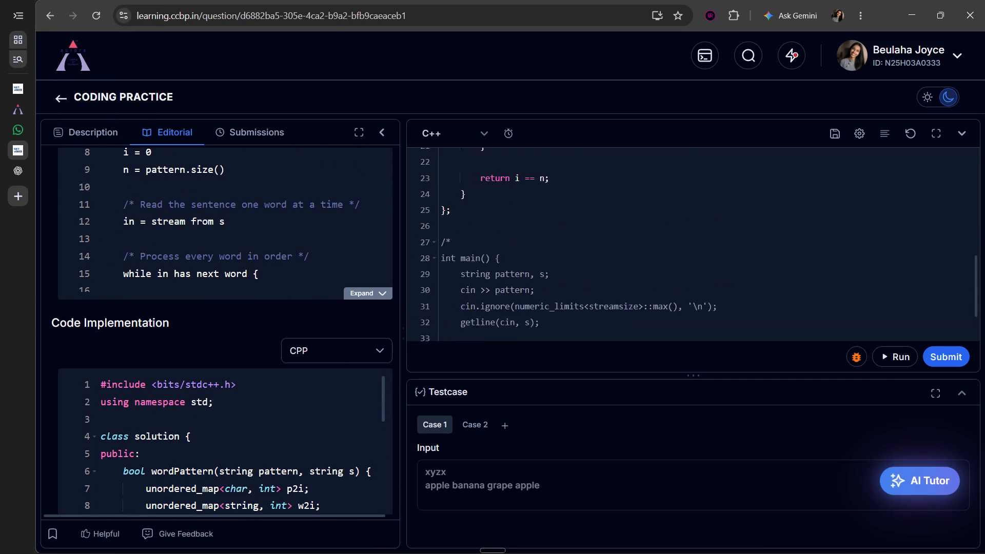
Run the solution with the problem description shown and capture a screenshot of the whole page with the test case result.
drag(151, 339, 101, 141)
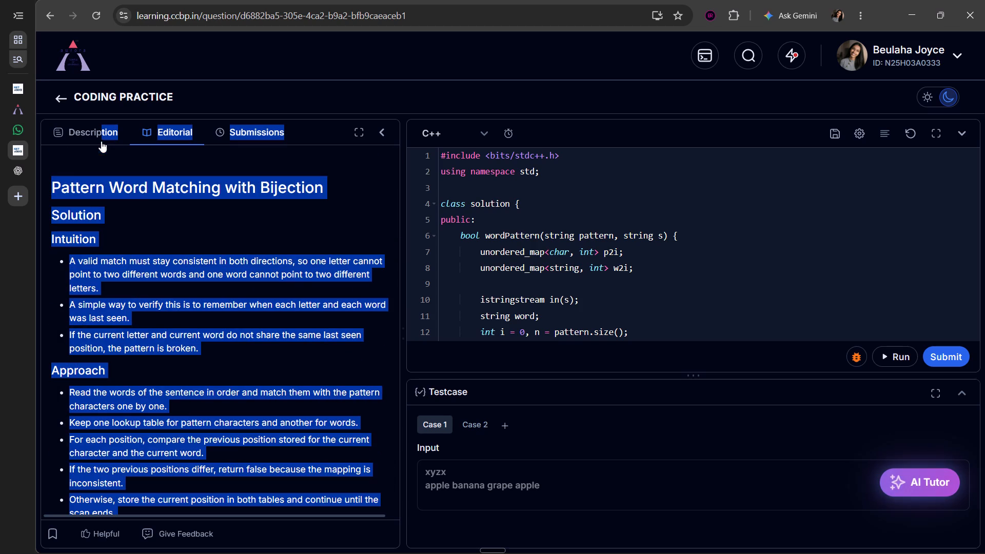
click(226, 321)
click(101, 131)
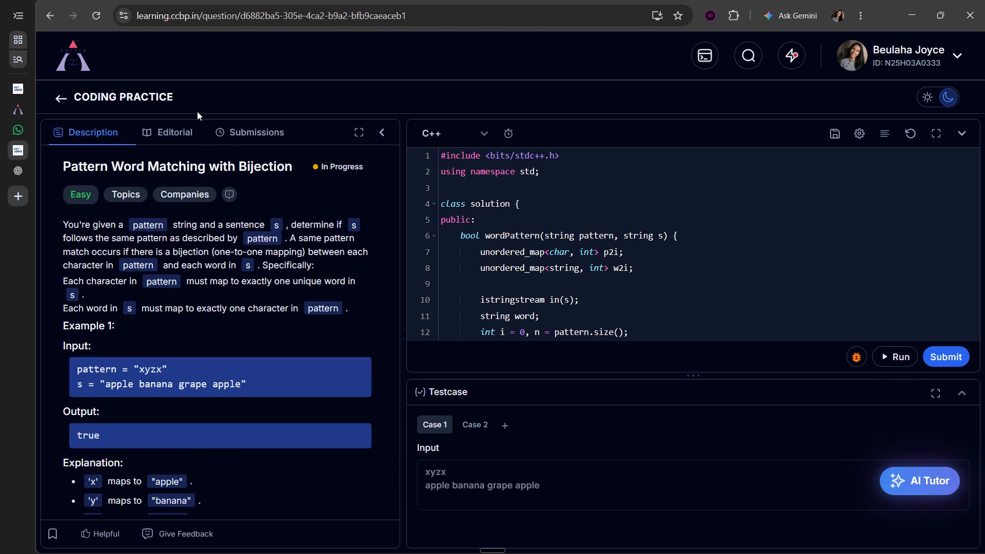
click(885, 358)
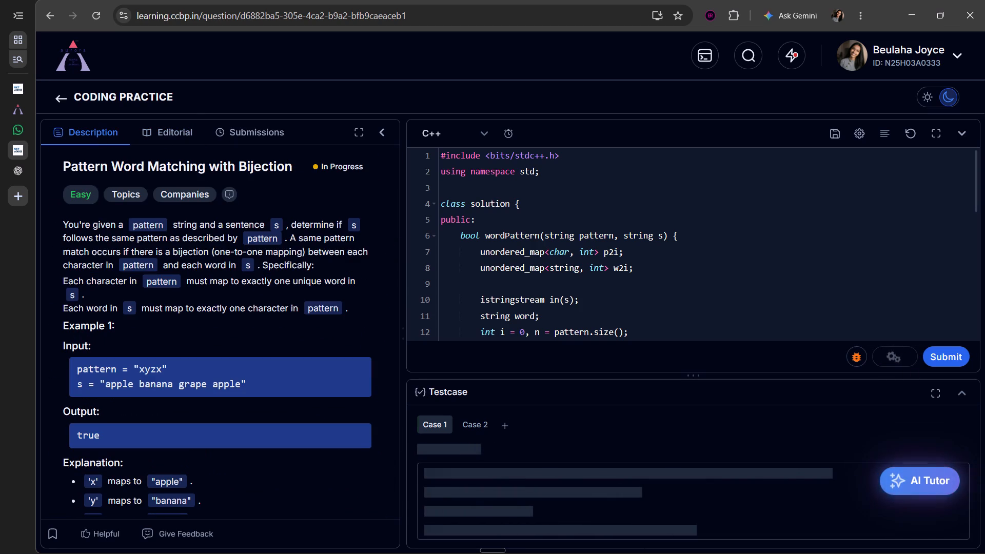
key(Print)
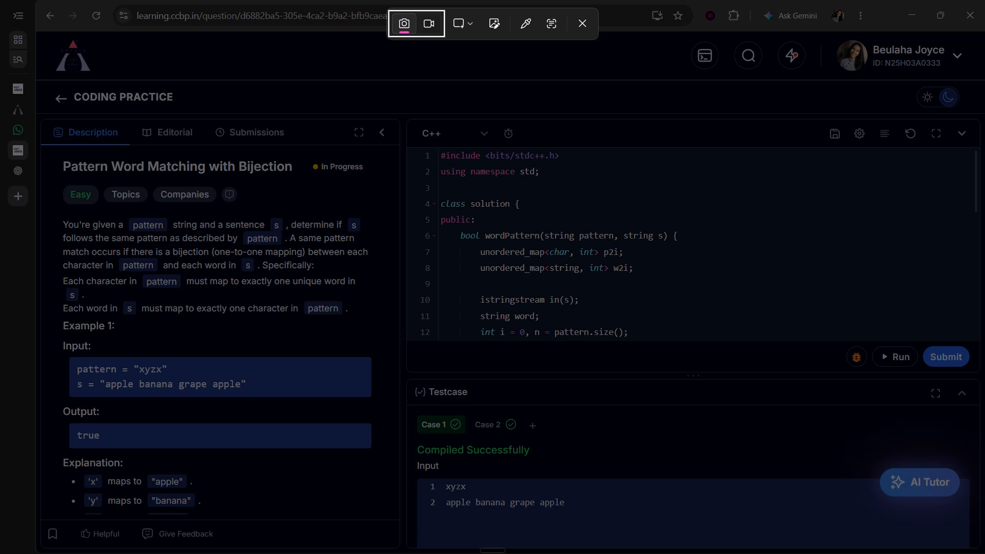
drag(40, 0, 401, 421)
scroll(300, 313, up, 1)
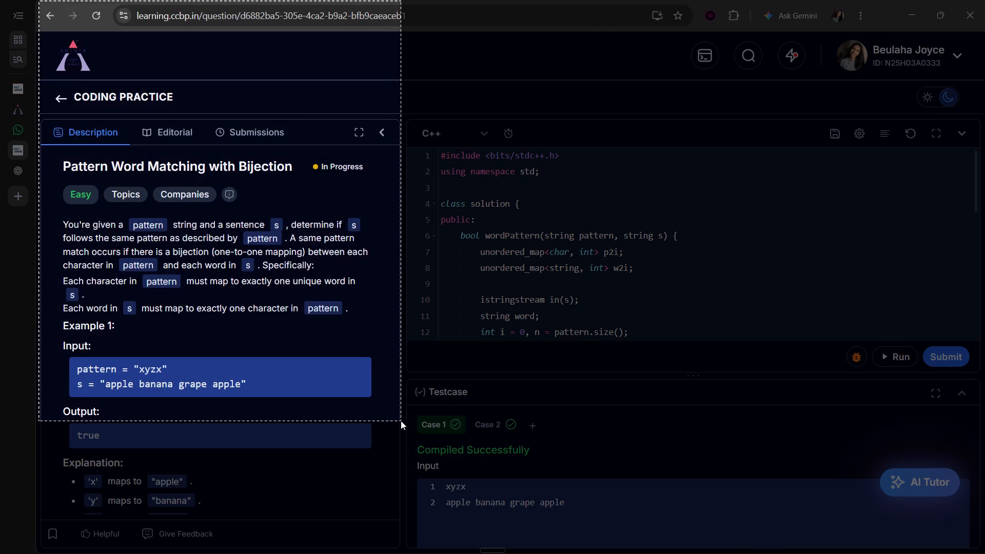
scroll(401, 421, up, 1)
drag(401, 421, 984, 553)
scroll(912, 553, up, 1)
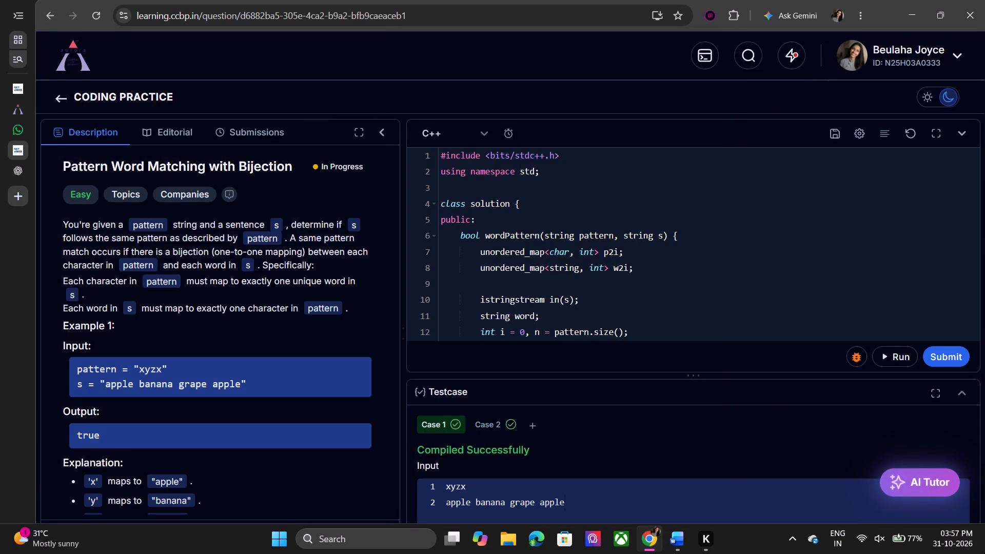
Paste the run screenshot under the item 10 title in the Word report.
key(alt+Tab)
key(ctrl+v)
ctrl+click(984, 553)
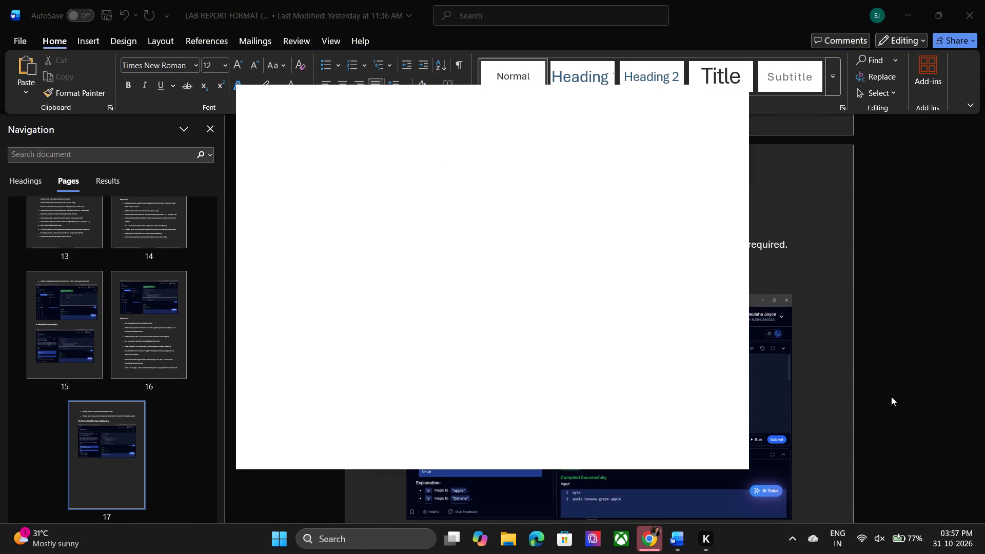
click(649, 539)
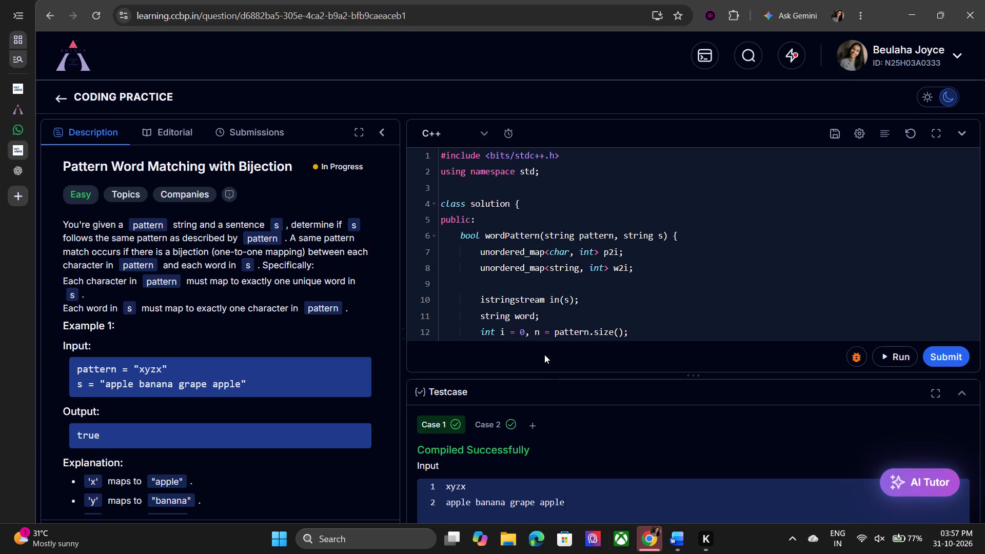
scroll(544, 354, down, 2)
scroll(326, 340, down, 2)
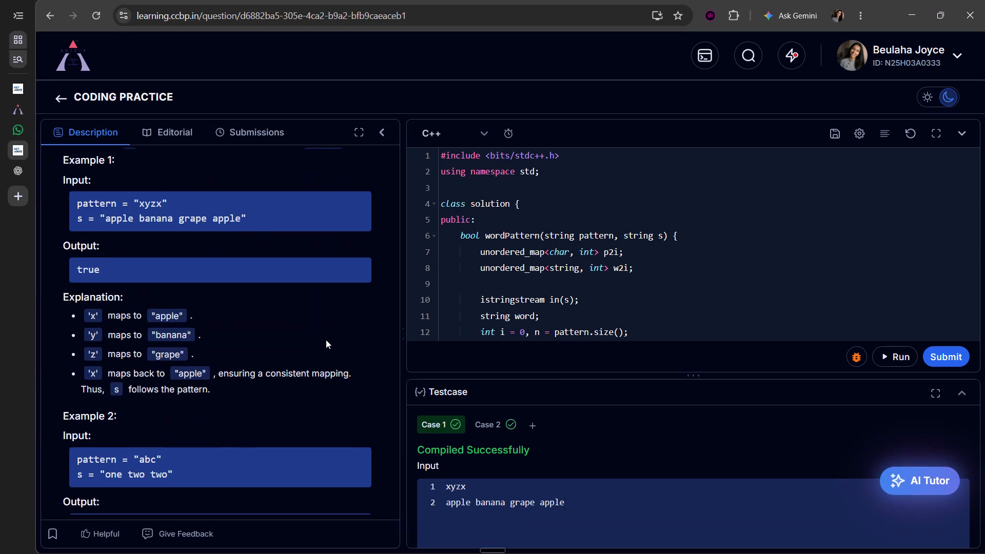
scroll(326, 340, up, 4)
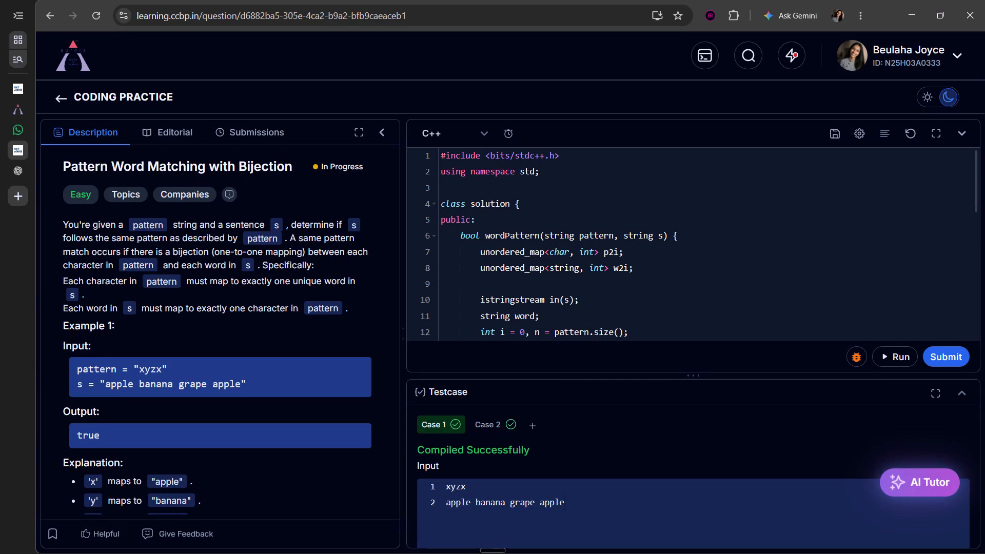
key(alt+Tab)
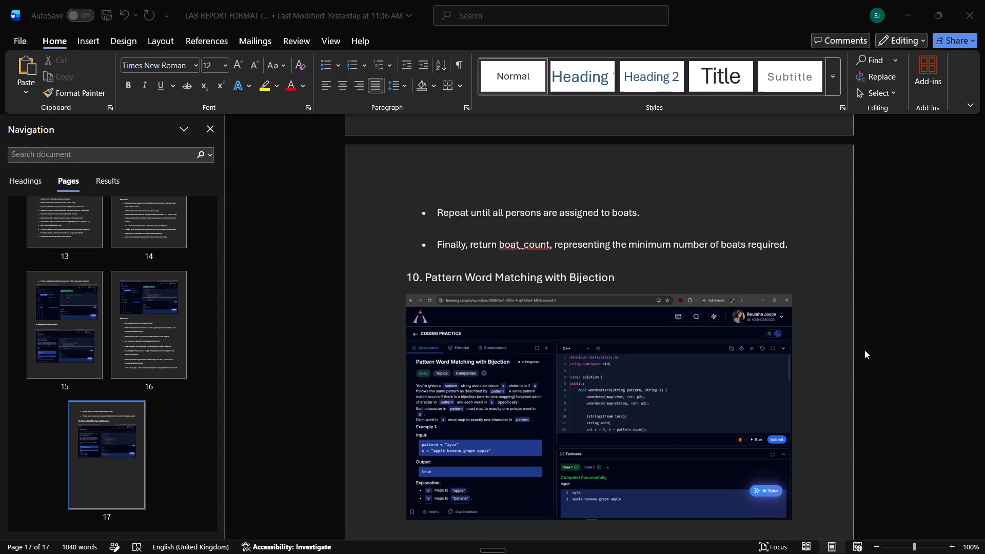
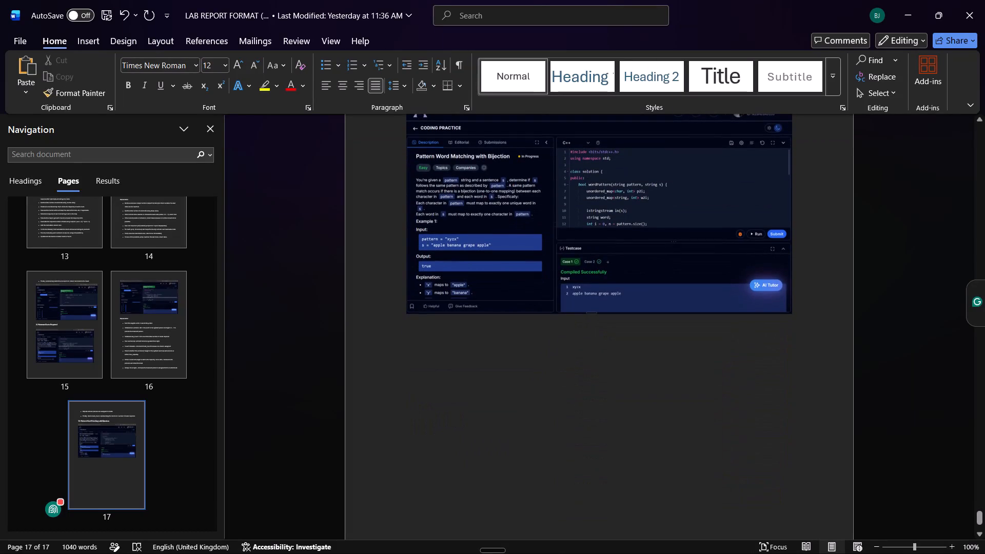
Add a new line below the item 10 run screenshot in the report.
scroll(732, 402, up, 1)
key(Return)
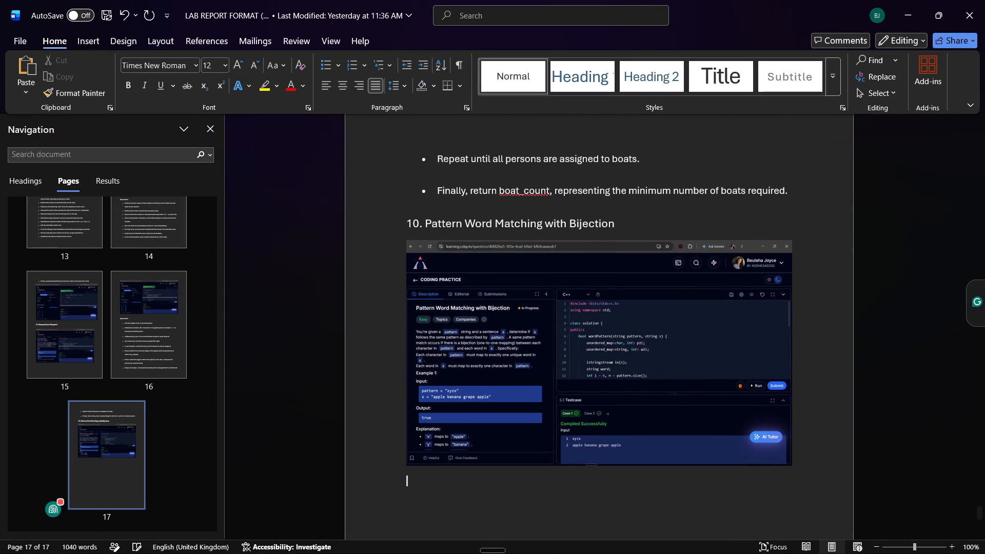
scroll(732, 402, down, 6)
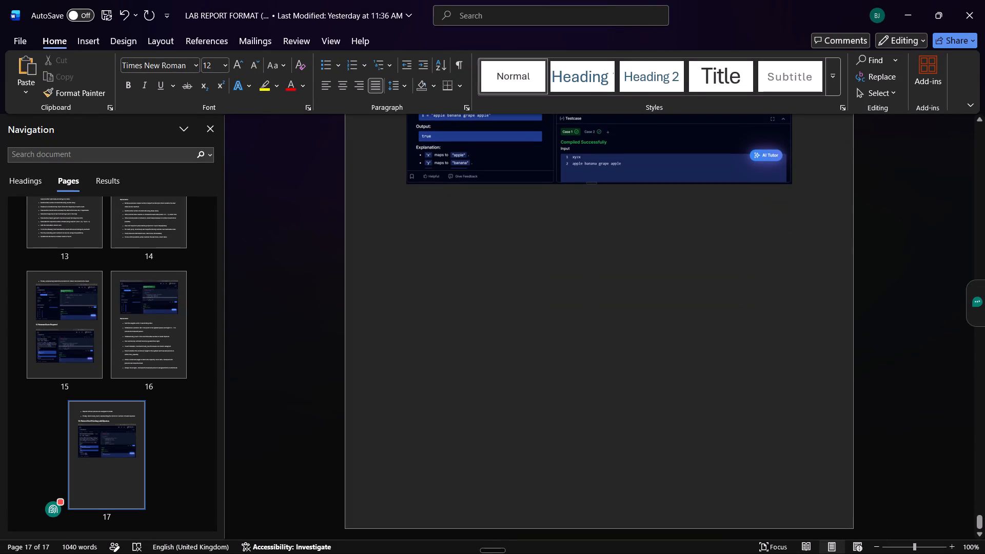
Switch to the coding page in Chrome, submit the solution and capture a screenshot of the whole page with the submission result.
key(alt+Tab)
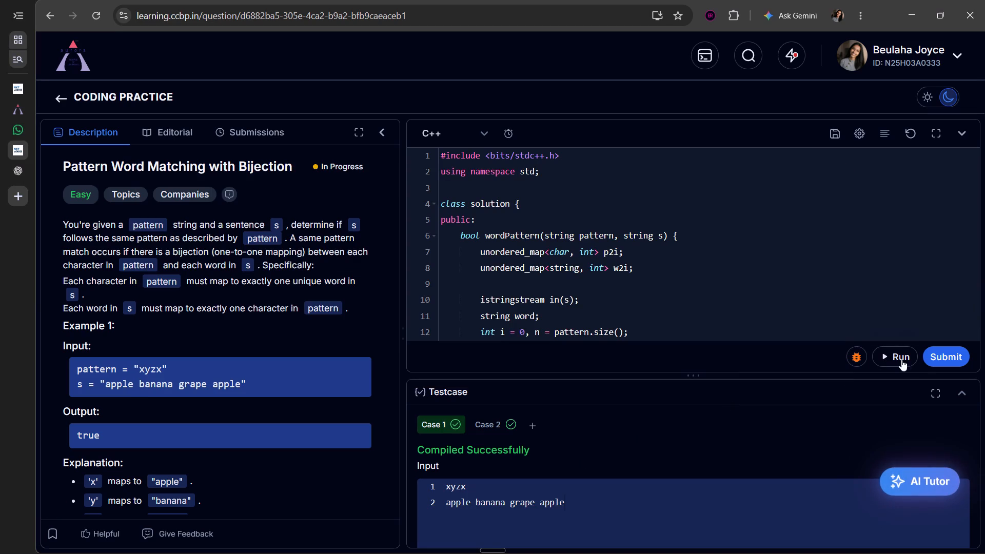
click(956, 359)
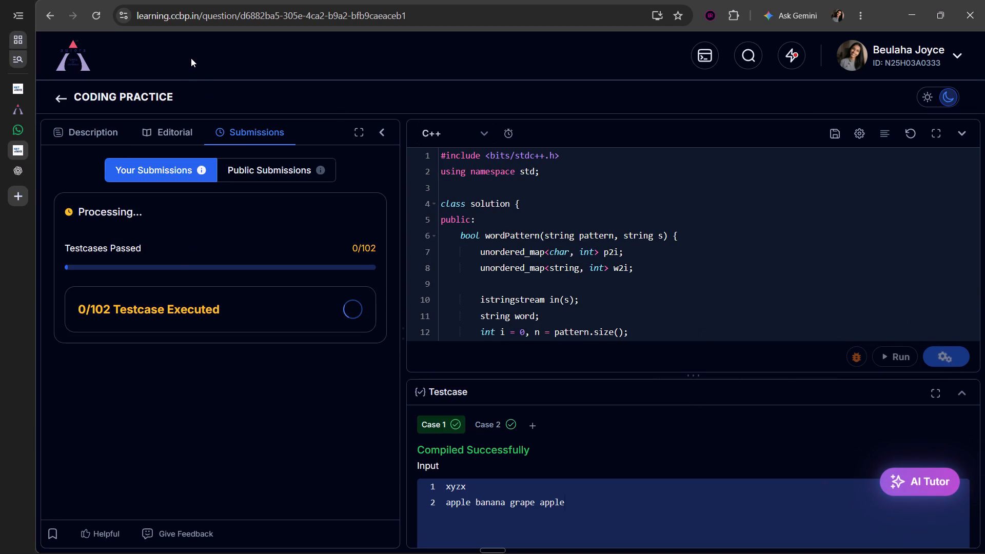
key(Print)
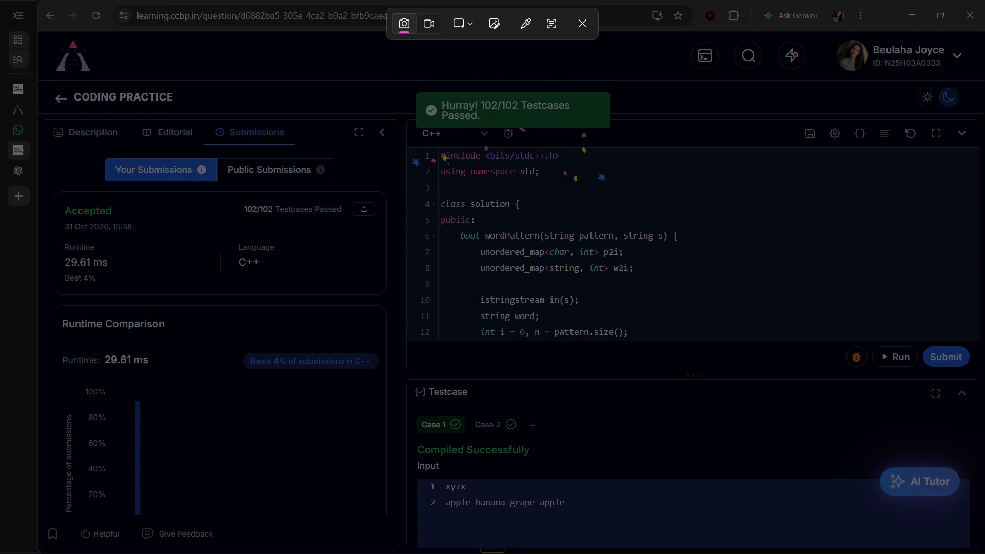
drag(42, 0, 618, 553)
scroll(278, 437, up, 2)
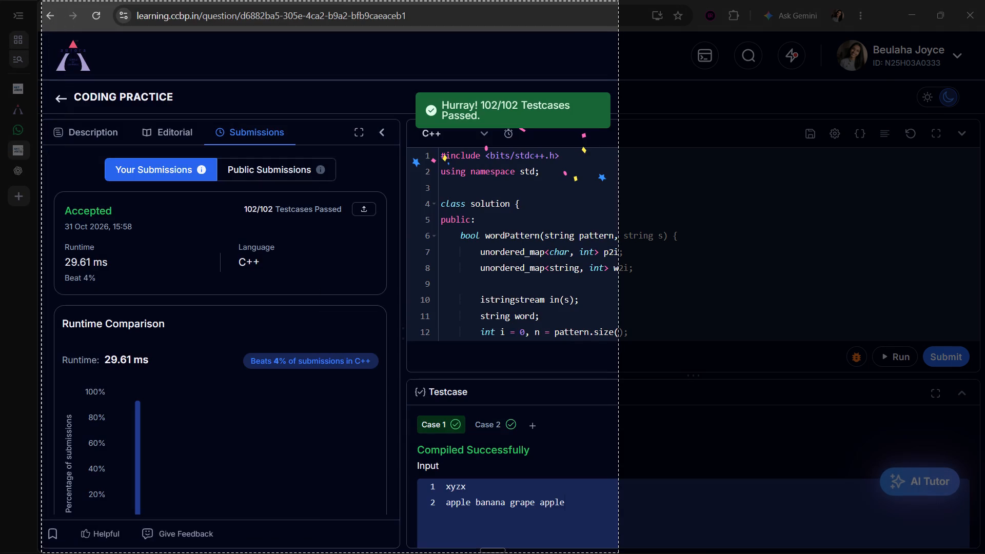
drag(618, 553, 984, 553)
scroll(793, 553, up, 1)
scroll(984, 553, up, 1)
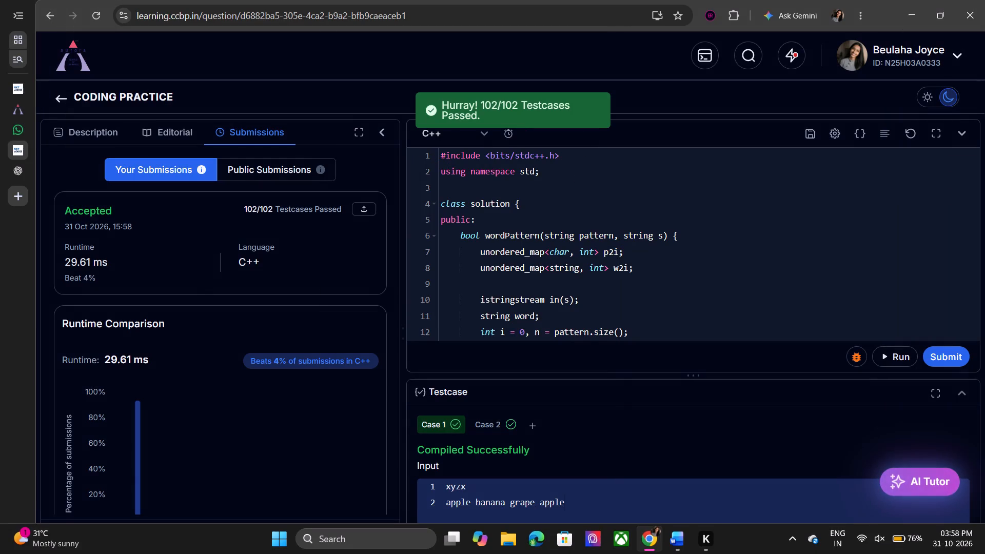
Paste the submission screenshot below the run screenshot of item 10 in the Word report.
key(alt+Tab)
key(ctrl+v)
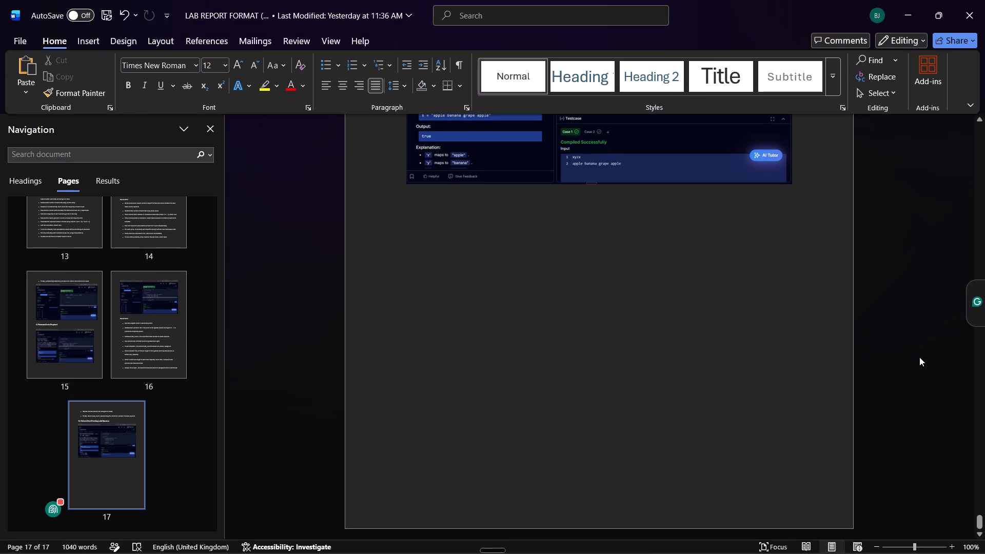
click(501, 229)
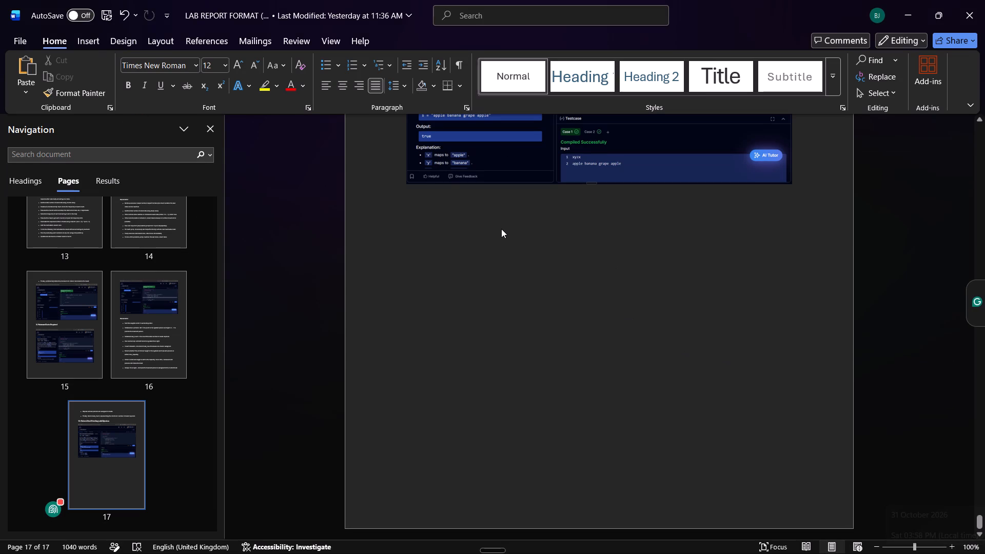
click(454, 248)
scroll(480, 290, up, 5)
scroll(480, 290, up, 20)
scroll(480, 290, up, 17)
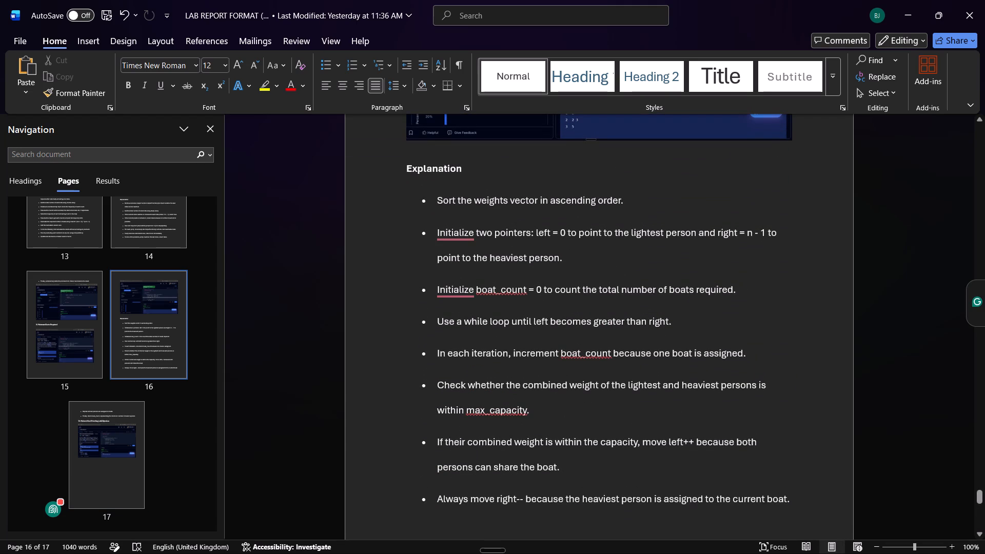
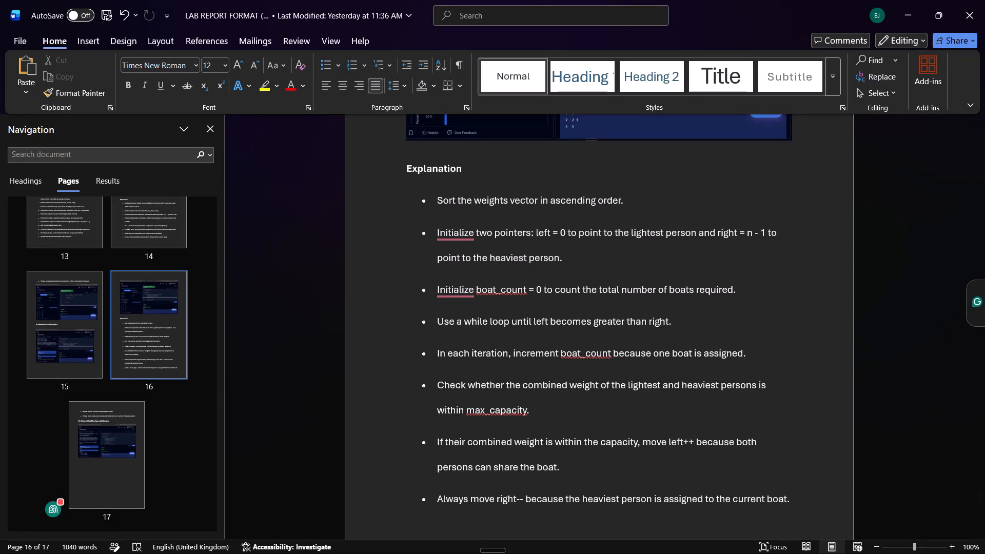
Review how the run screenshot, submission screenshot and explanation of item 9, Minimum Boats Required, are laid out in the report.
scroll(563, 246, up, 4)
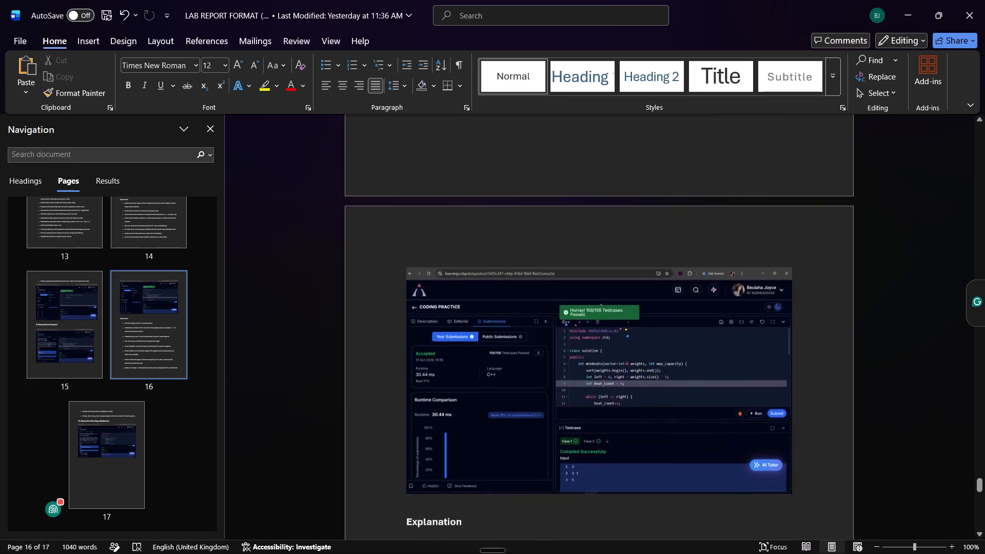
scroll(563, 246, up, 3)
scroll(563, 246, down, 4)
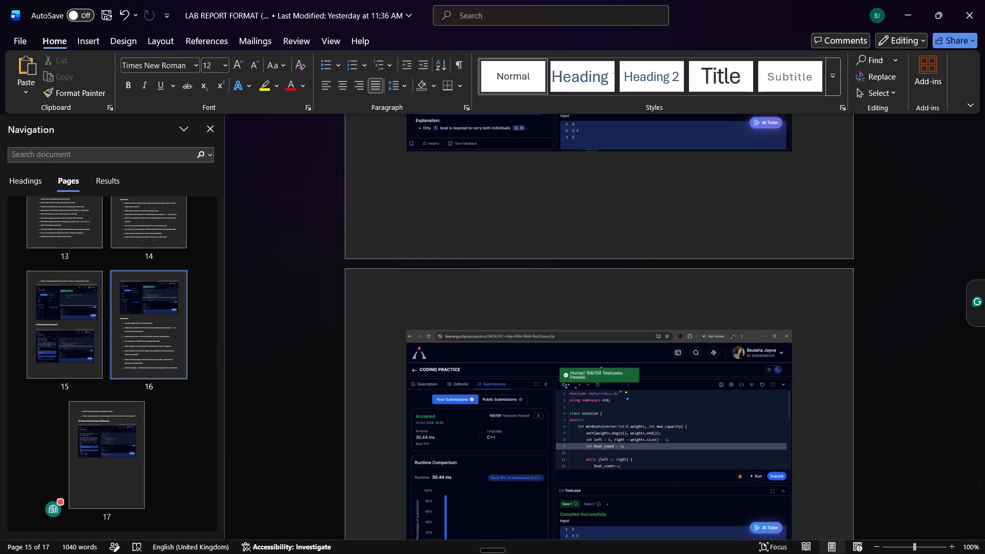
scroll(563, 246, up, 4)
scroll(563, 246, down, 2)
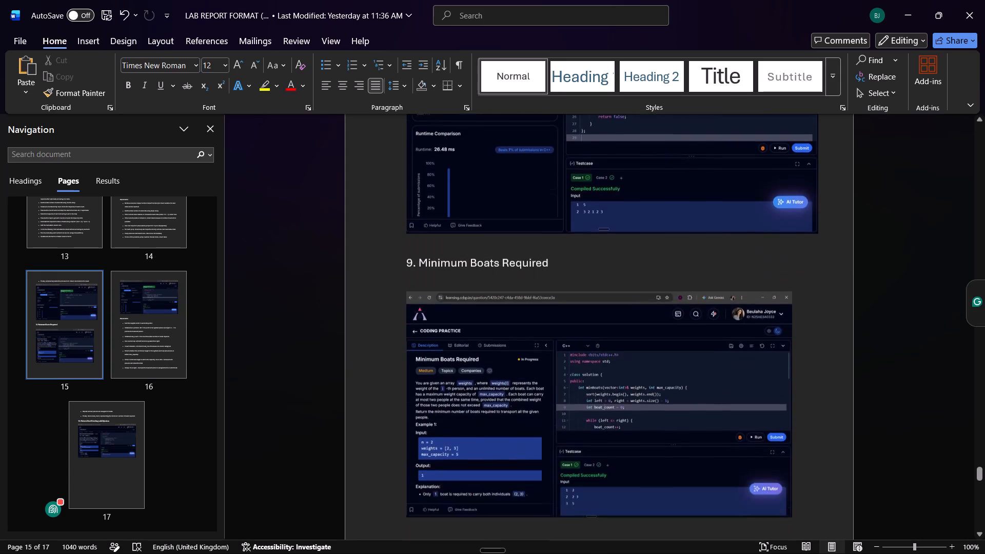
scroll(563, 246, down, 7)
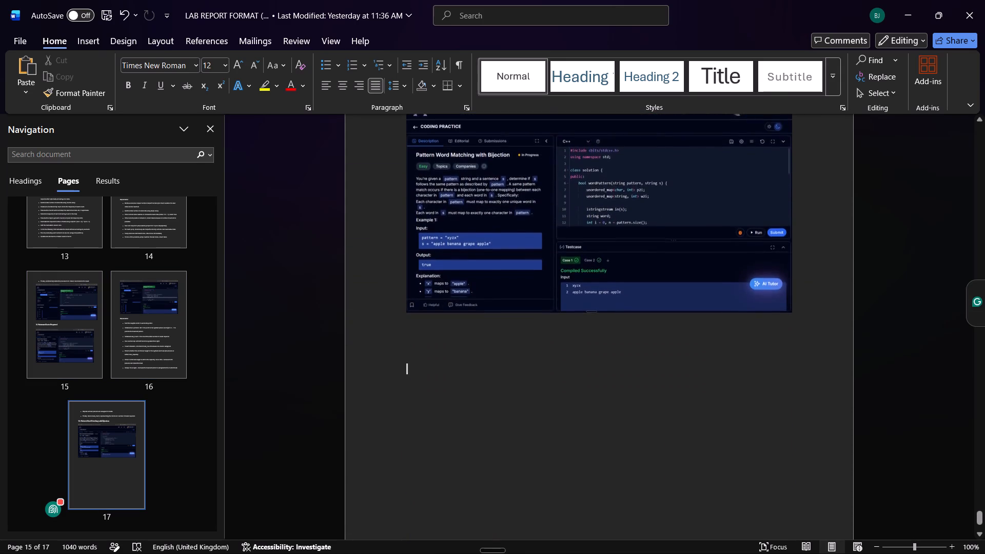
Remove the extra blank line below the item 10 run screenshot, paste the submission screenshot there, and place the cursor on the line after it.
scroll(563, 246, down, 2)
key(BackSpace)
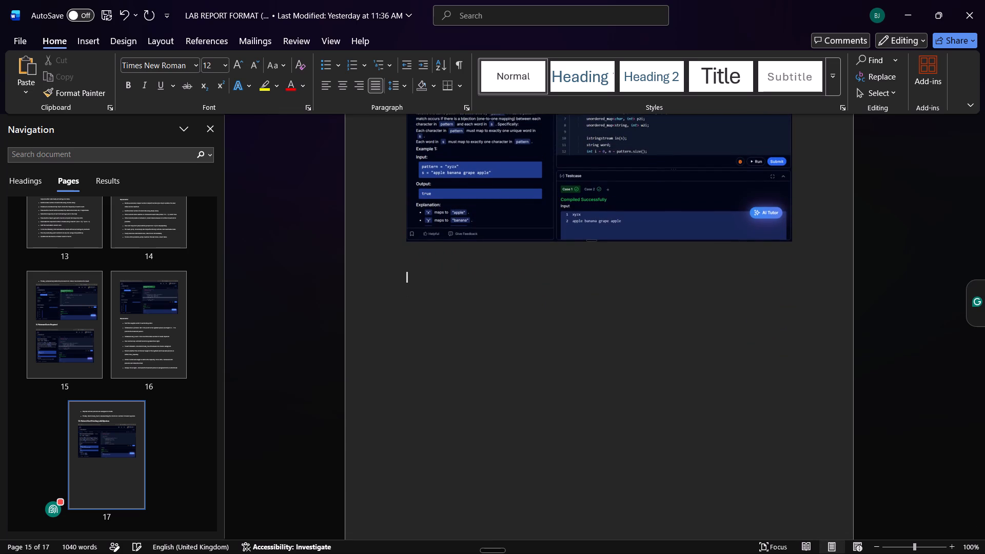
key(alt+Tab)
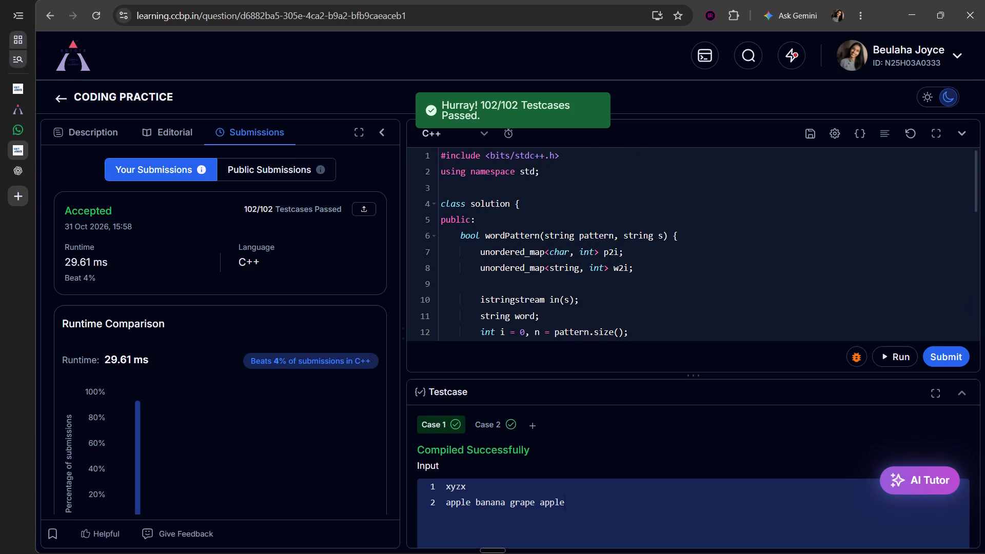
key(alt+Tab)
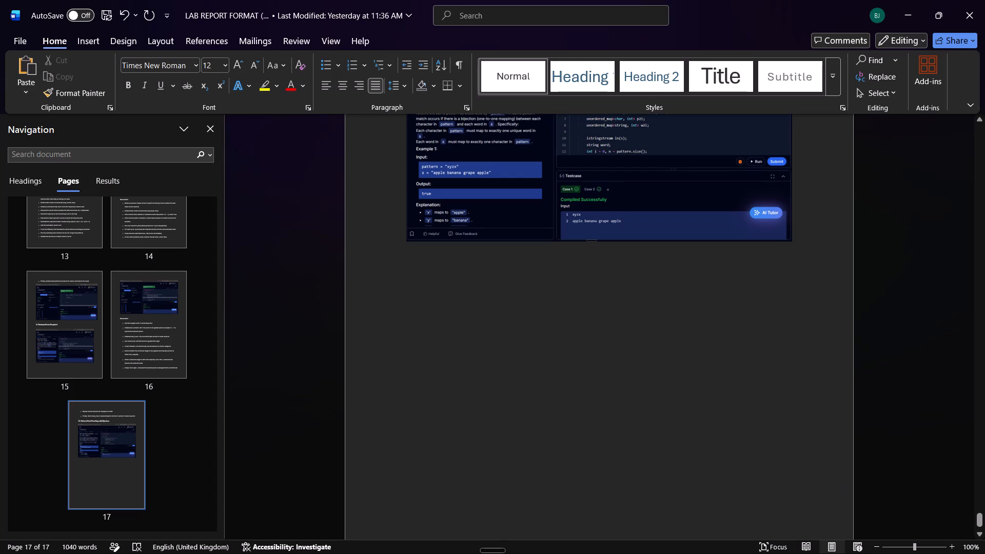
key(ctrl+v)
scroll(577, 266, down, 5)
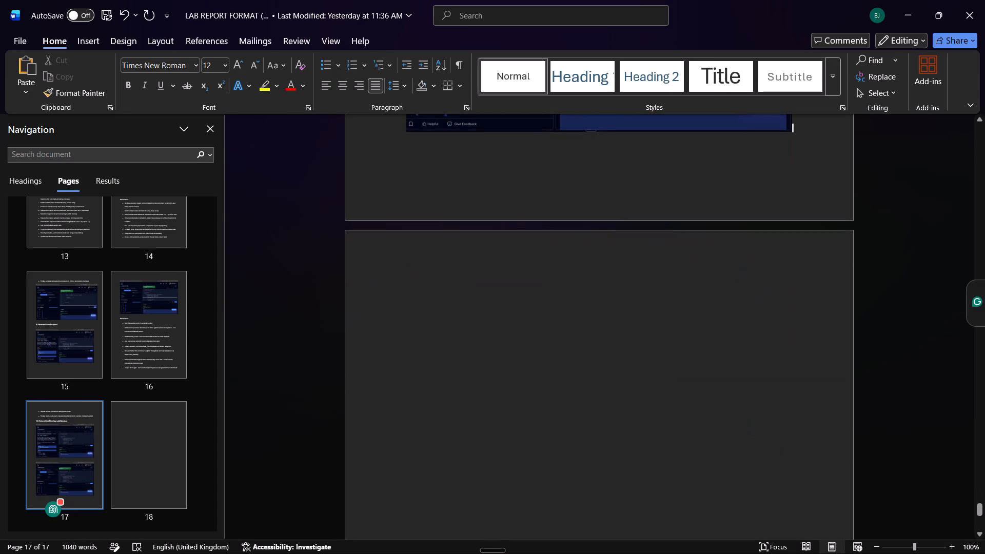
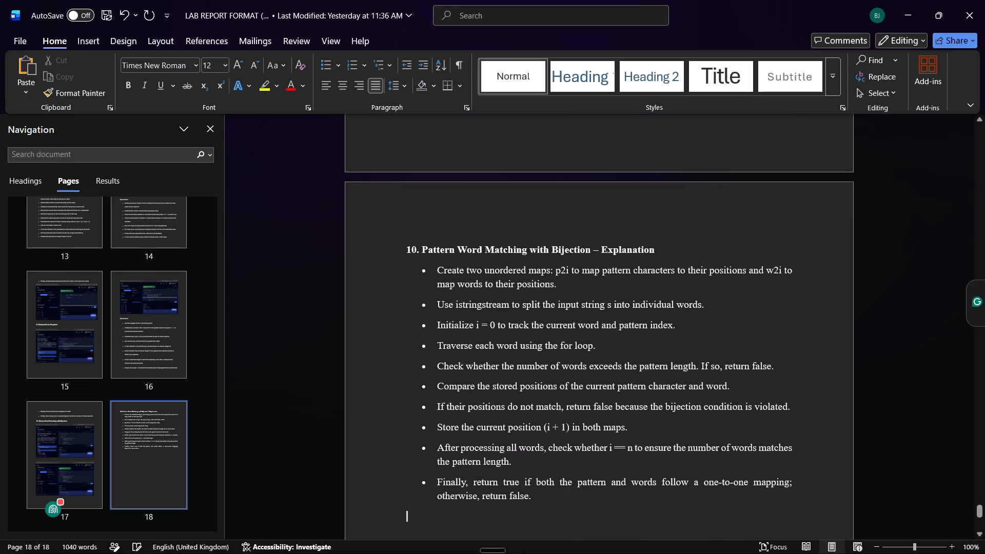
Shorten the heading of the pasted item 10 explanation to just Explanation by deleting the number and problem title.
drag(601, 249, 422, 251)
drag(422, 251, 424, 246)
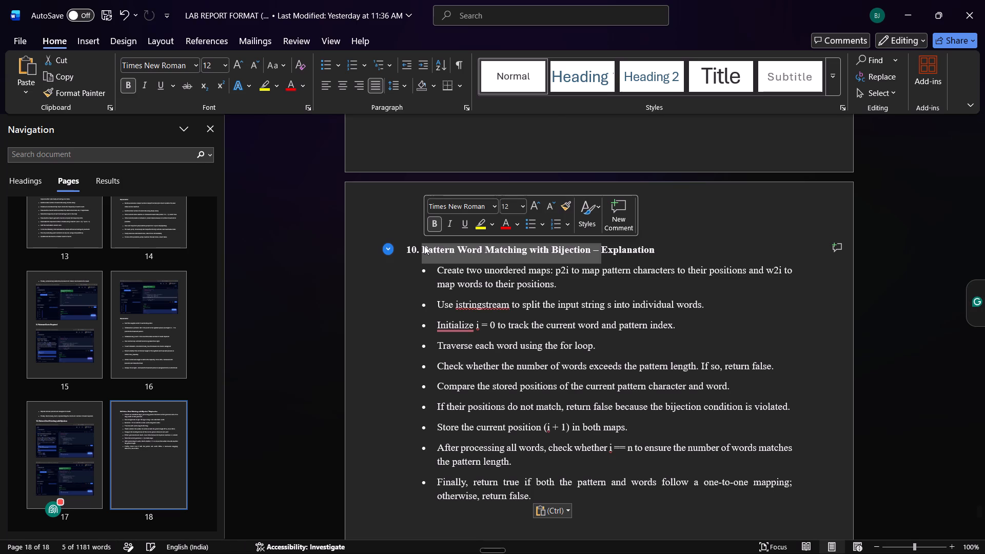
key(BackSpace)
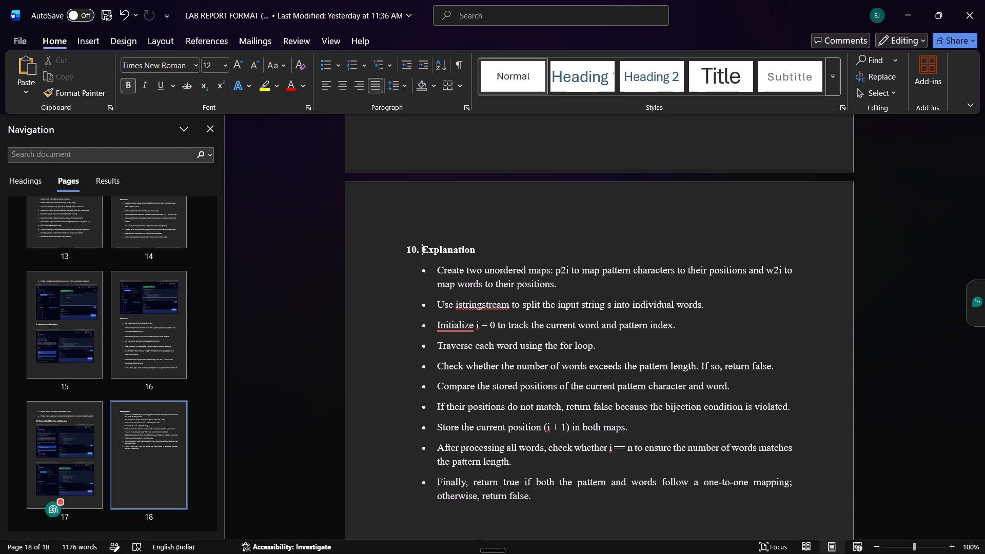
key(BackSpace)
key(BackSpace)
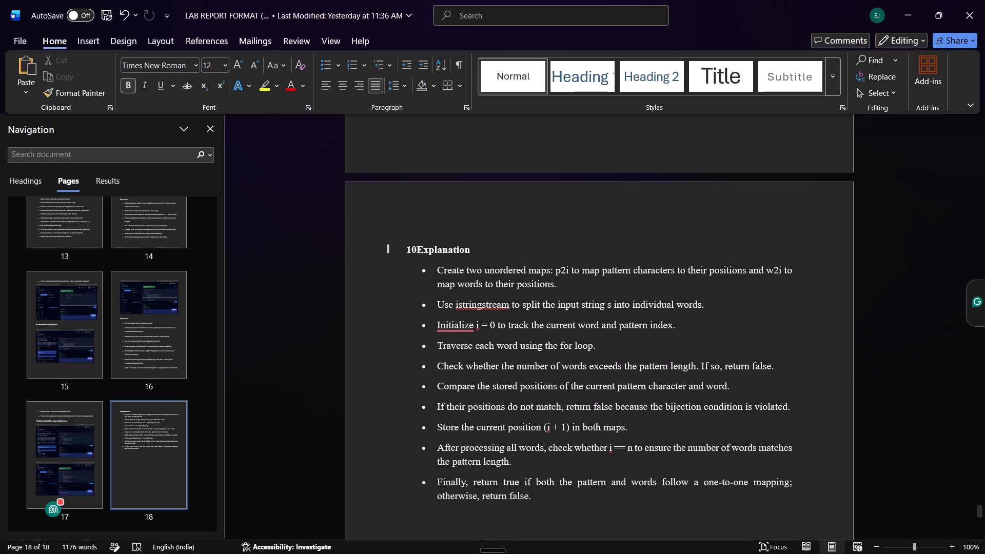
key(BackSpace)
key(BackSpace)
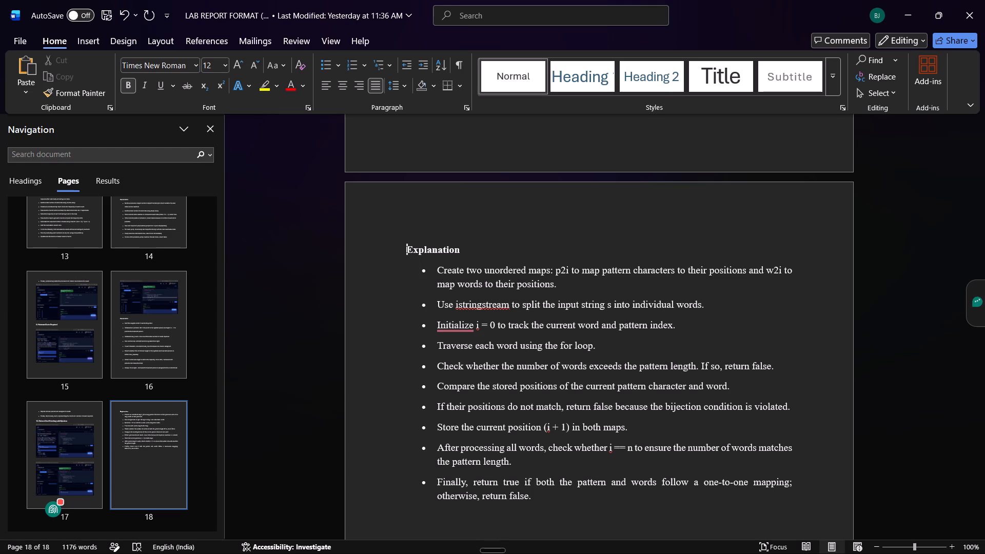
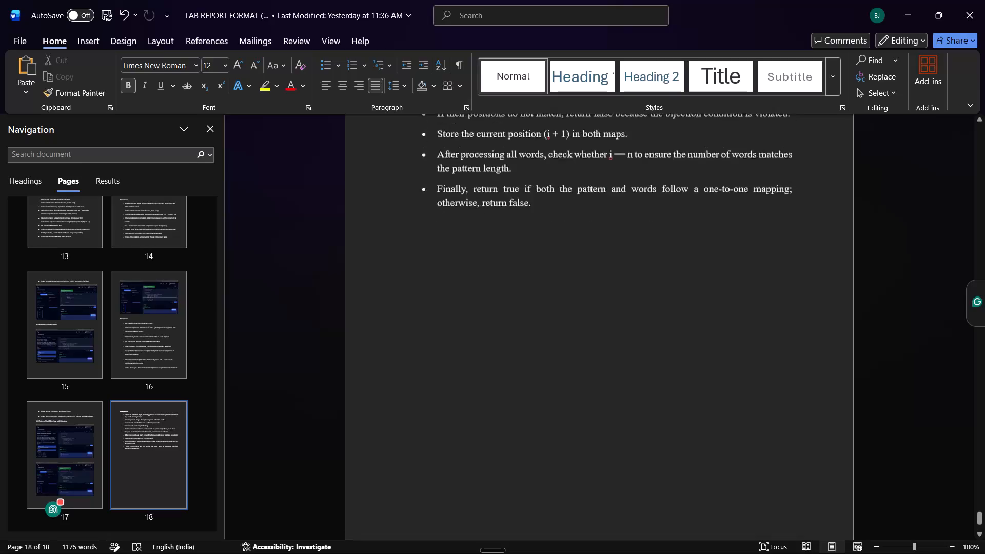
Correct the misspelled word ACEDAMY to ACADEMY in the institution name on the report's cover page.
scroll(189, 316, up, 20)
scroll(189, 316, up, 16)
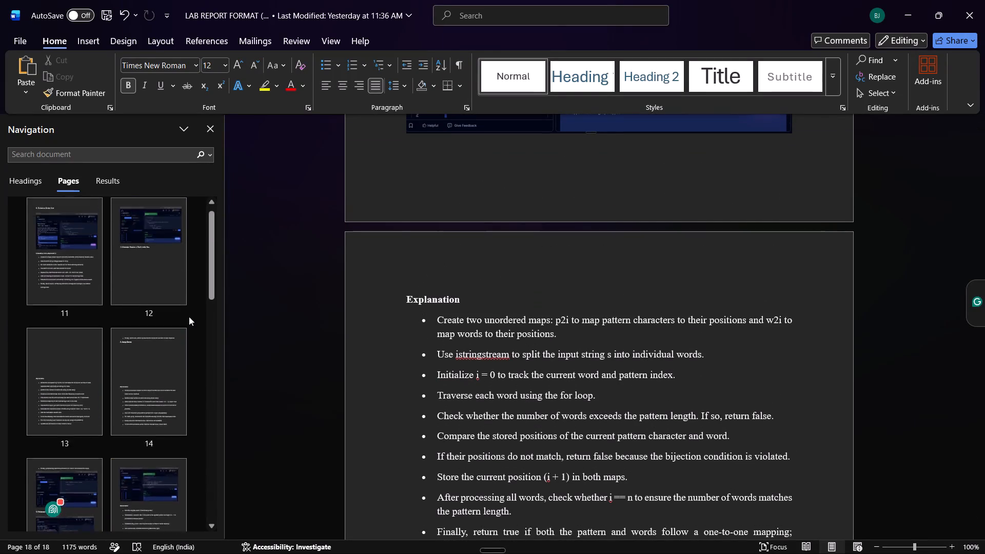
scroll(189, 316, up, 20)
scroll(189, 316, up, 20)
scroll(189, 316, up, 18)
scroll(189, 316, right, 1)
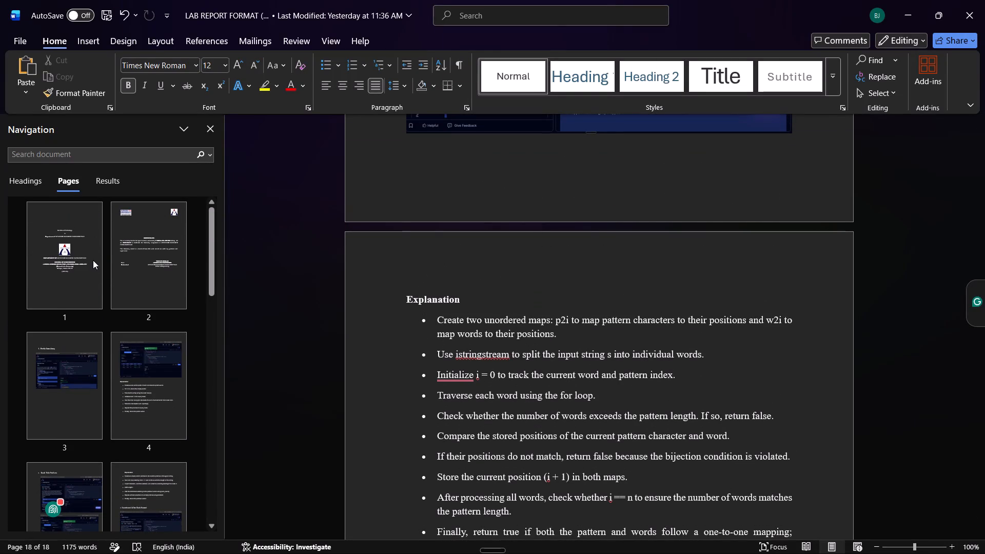
click(77, 270)
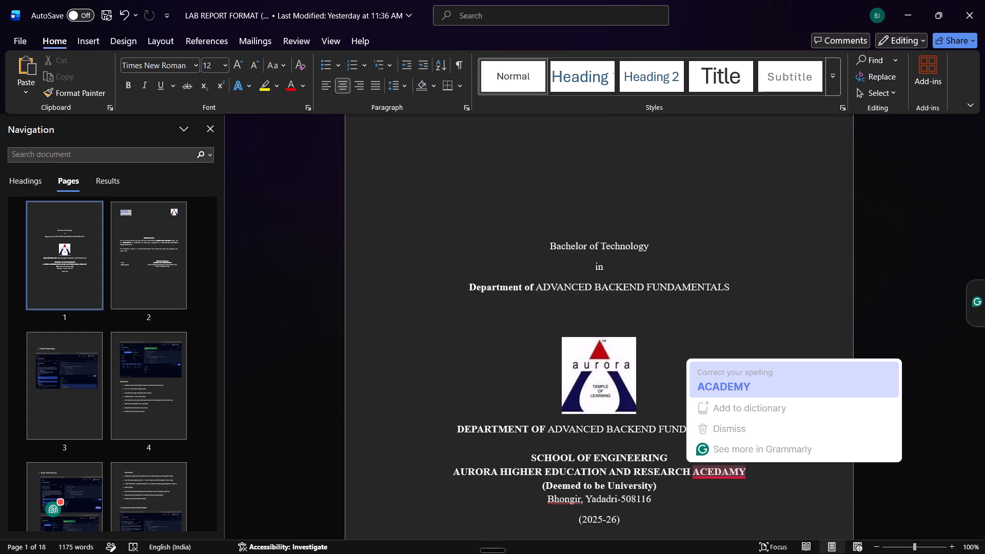
click(719, 393)
Review the report's pages from the cover through the item 10 explanation on the last page, and return to the cover.
scroll(746, 484, down, 4)
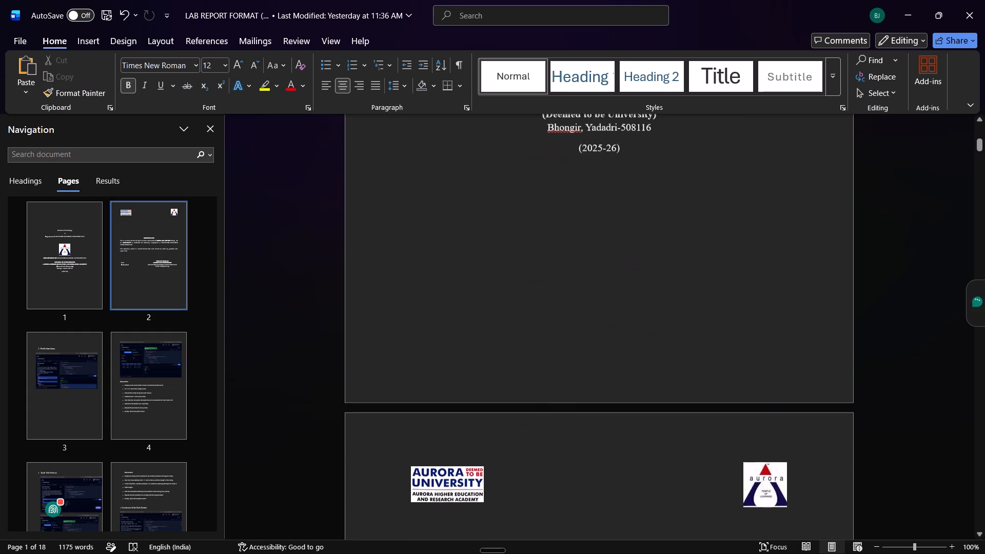
scroll(746, 484, down, 19)
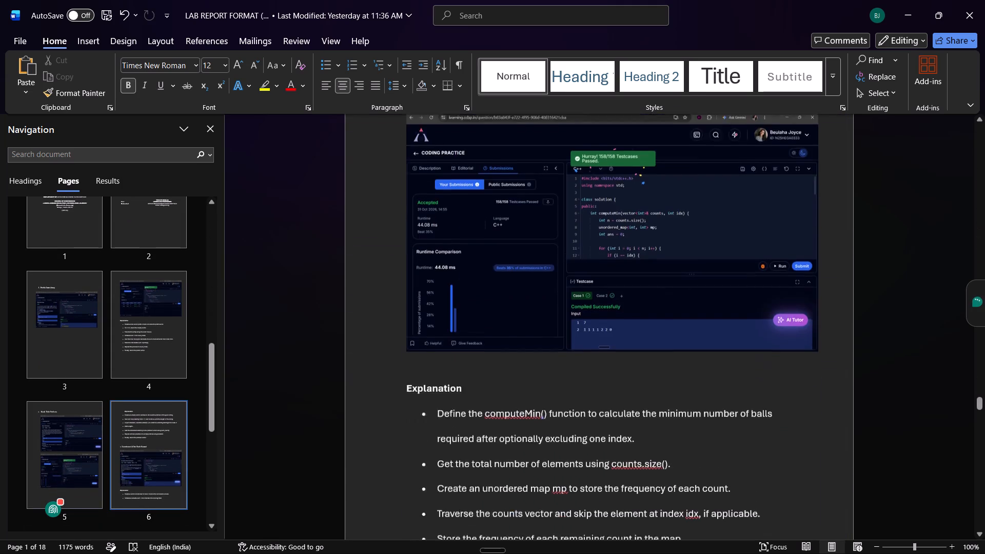
scroll(746, 484, down, 20)
scroll(746, 484, down, 20)
scroll(746, 484, down, 20)
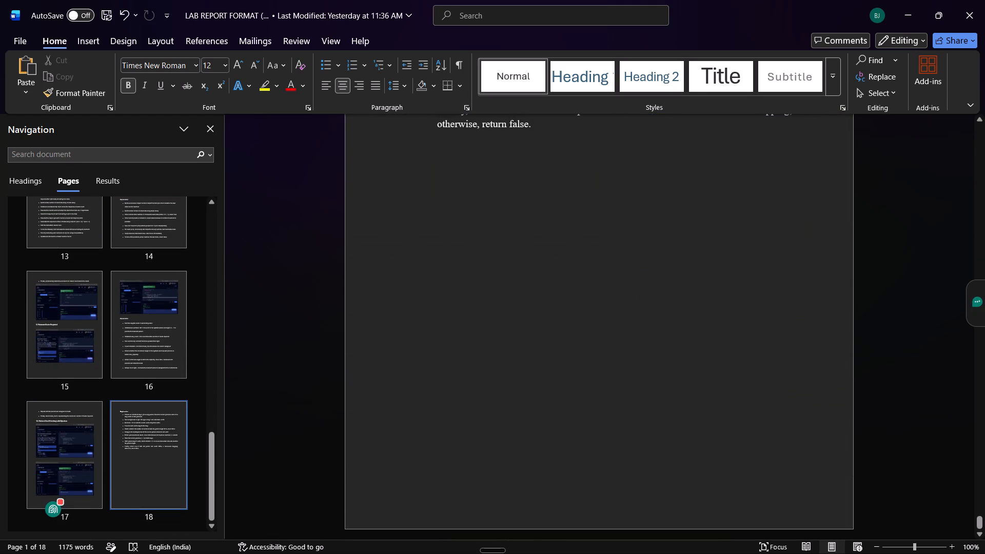
scroll(606, 274, up, 20)
scroll(606, 274, up, 20)
scroll(606, 274, up, 20)
scroll(606, 274, right, 3)
scroll(606, 274, up, 20)
scroll(606, 274, up, 20)
scroll(606, 274, up, 20)
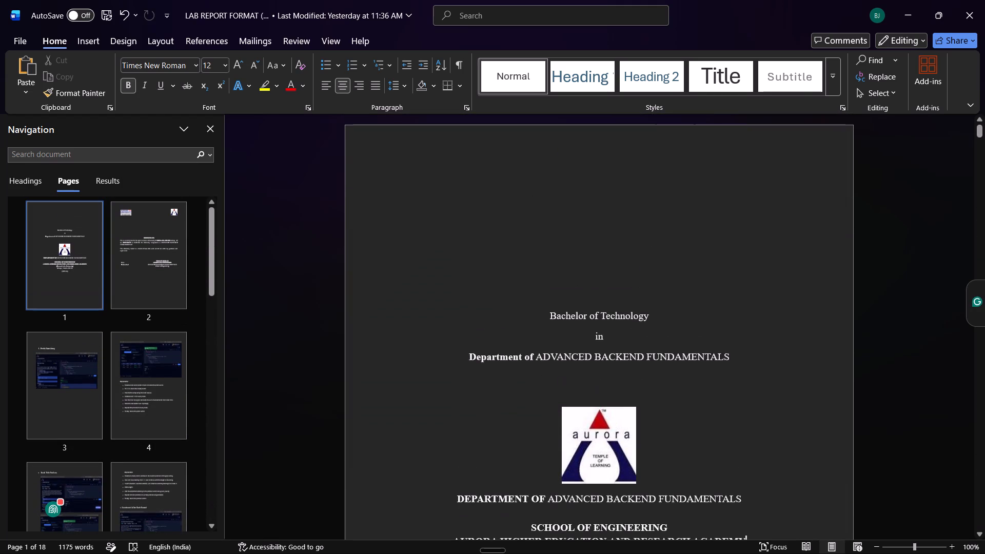
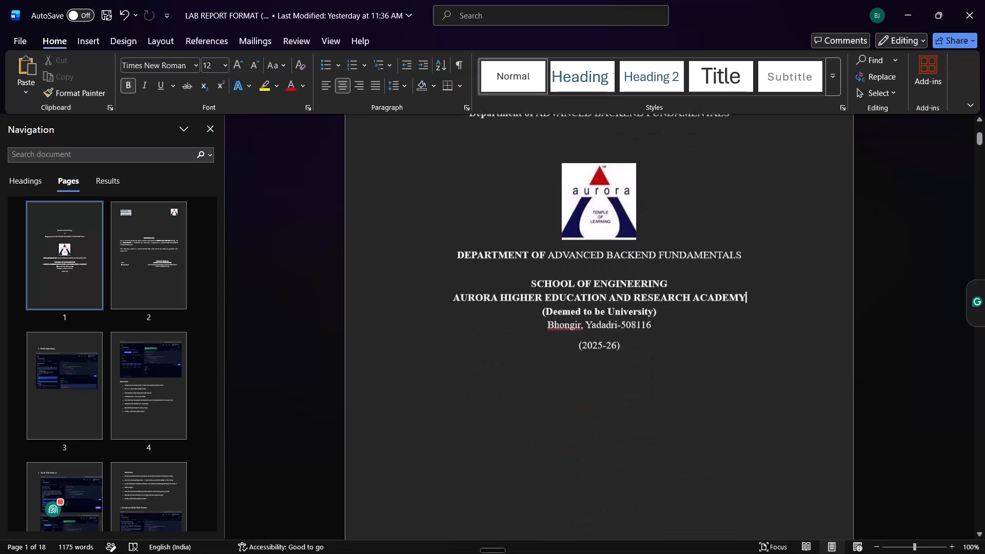
Remove the extra space between "holding" and "roll" in the first sentence of the certificate on page 2.
scroll(594, 392, down, 1)
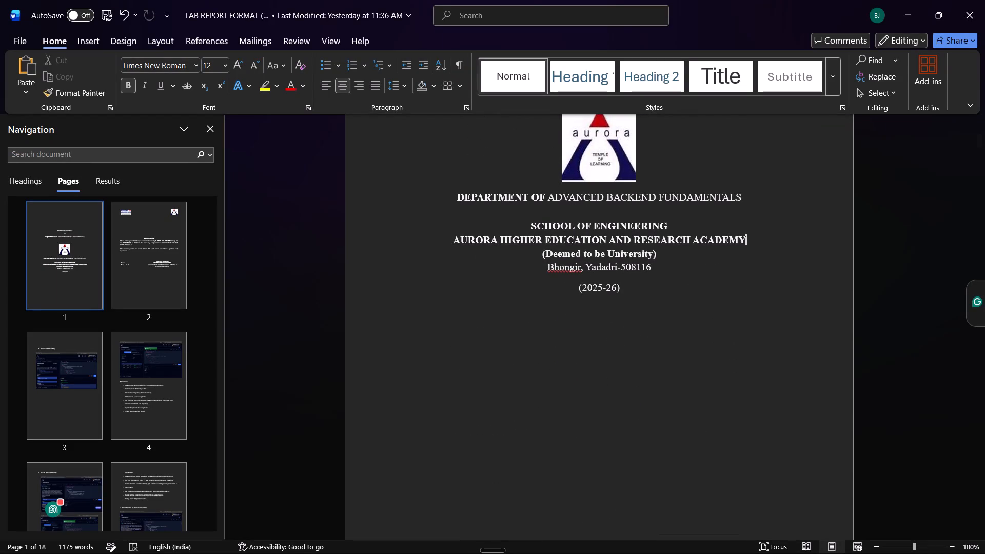
scroll(594, 392, down, 4)
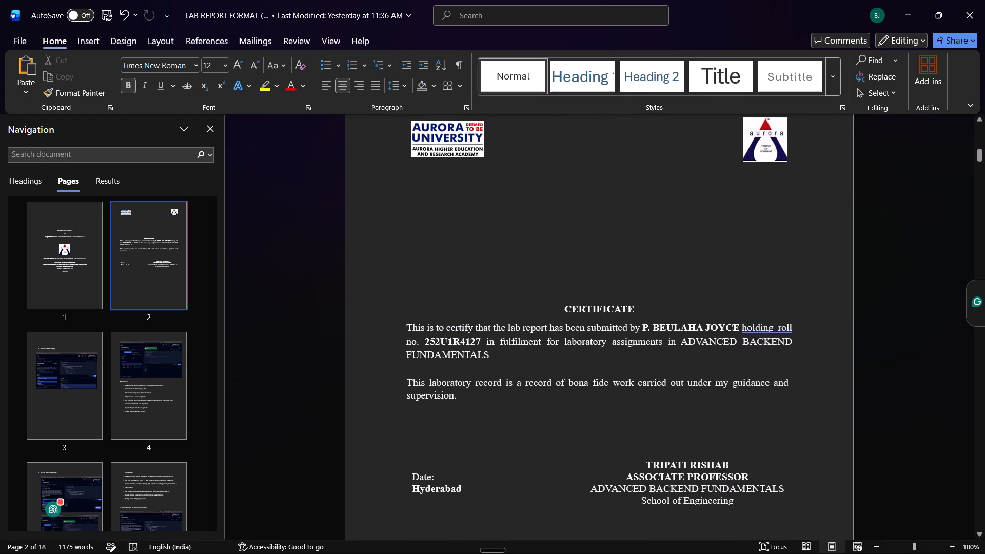
click(779, 326)
key(BackSpace)
key(space)
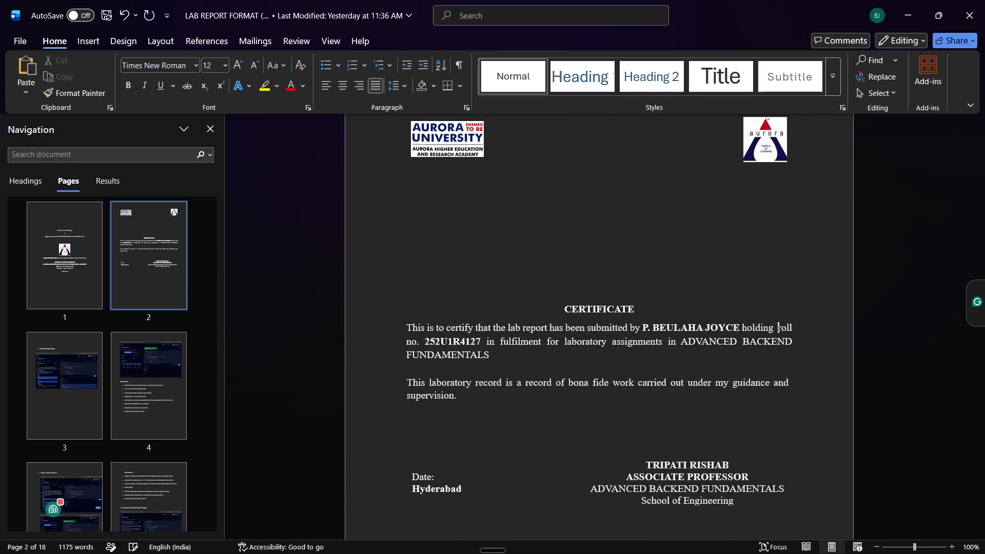
key(BackSpace)
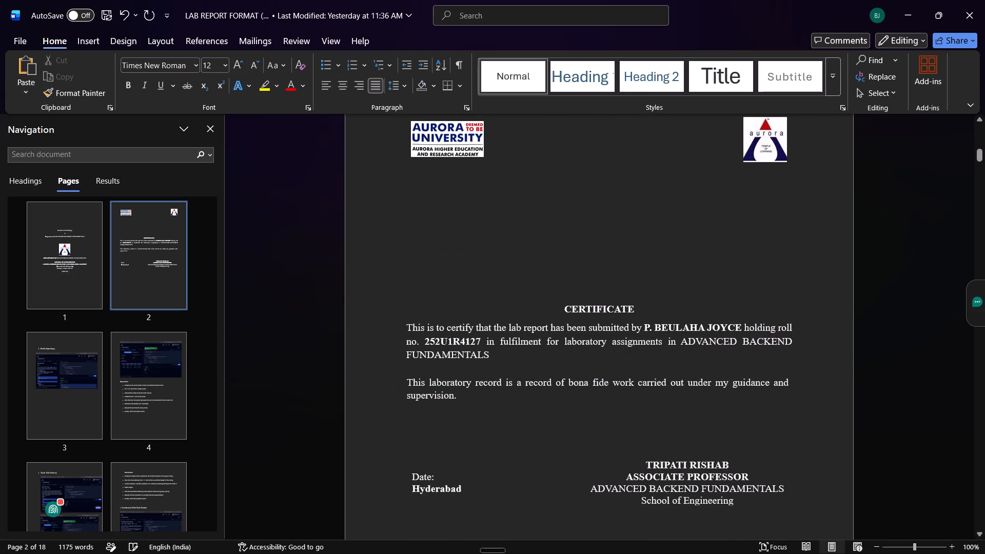
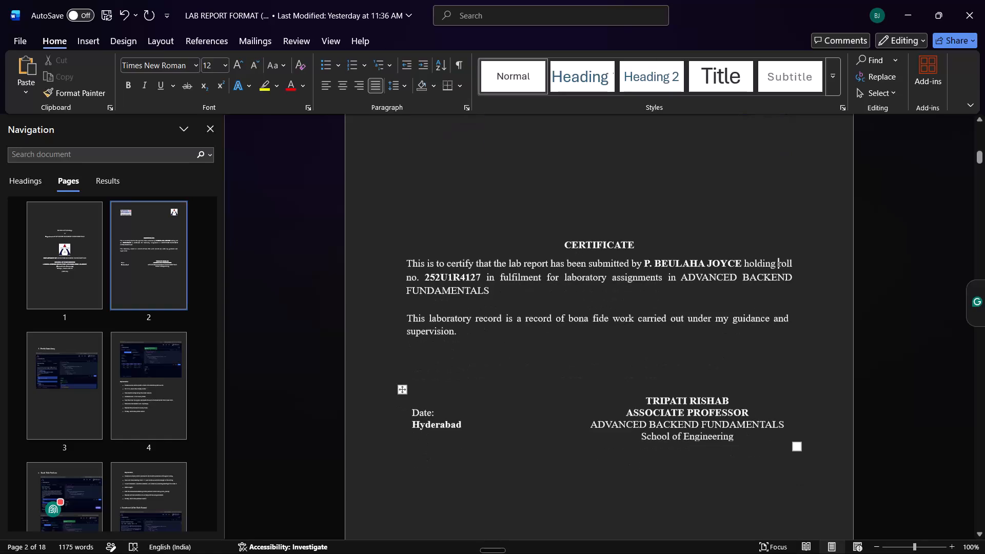
Insert a space between "4." and "Maximum" in the heading "Maximum Sum After One Skip" on page 8.
scroll(724, 460, down, 1)
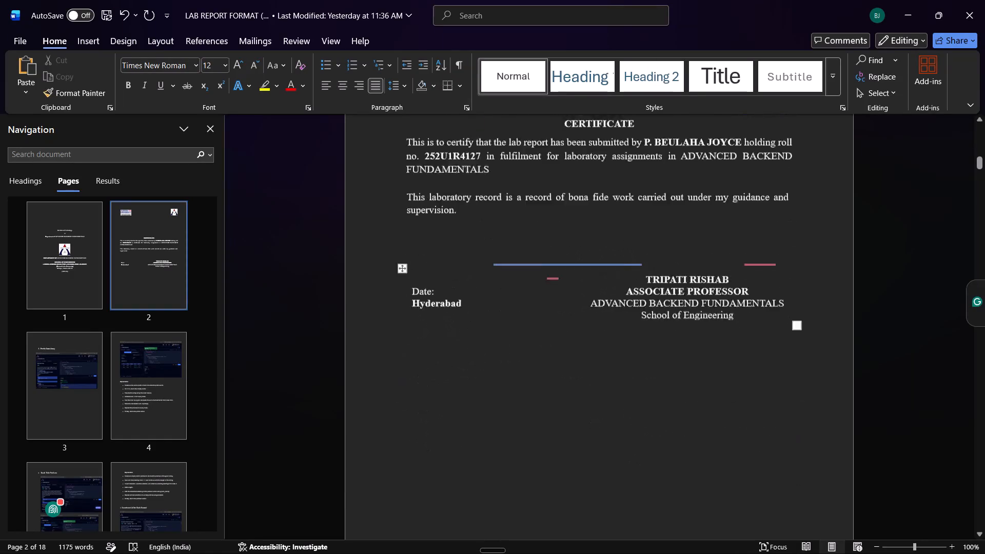
scroll(724, 460, down, 4)
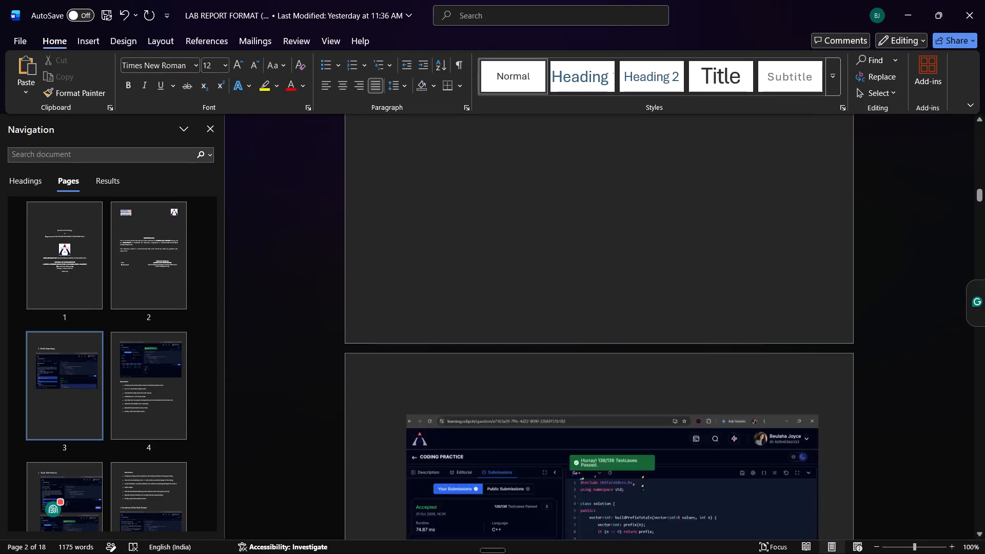
scroll(724, 460, down, 7)
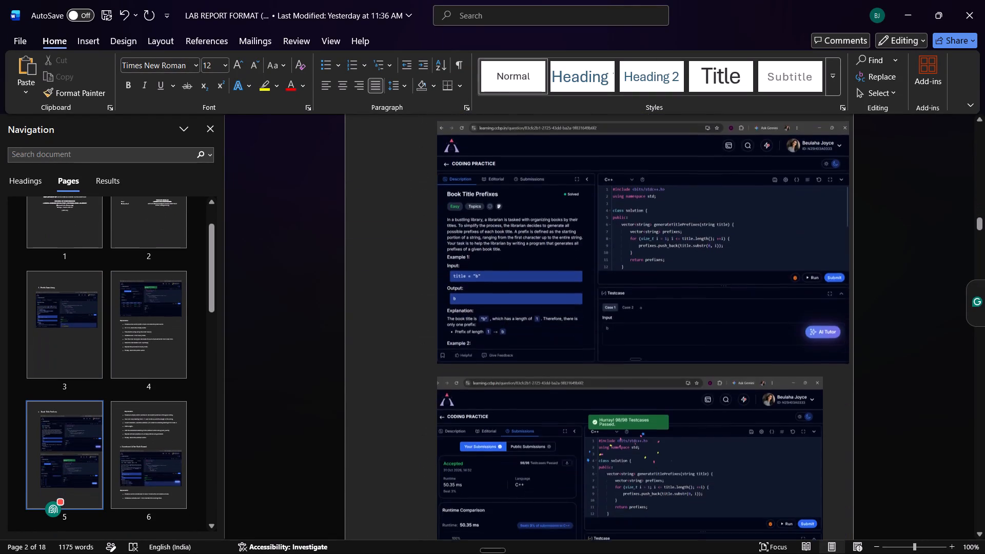
scroll(724, 460, down, 5)
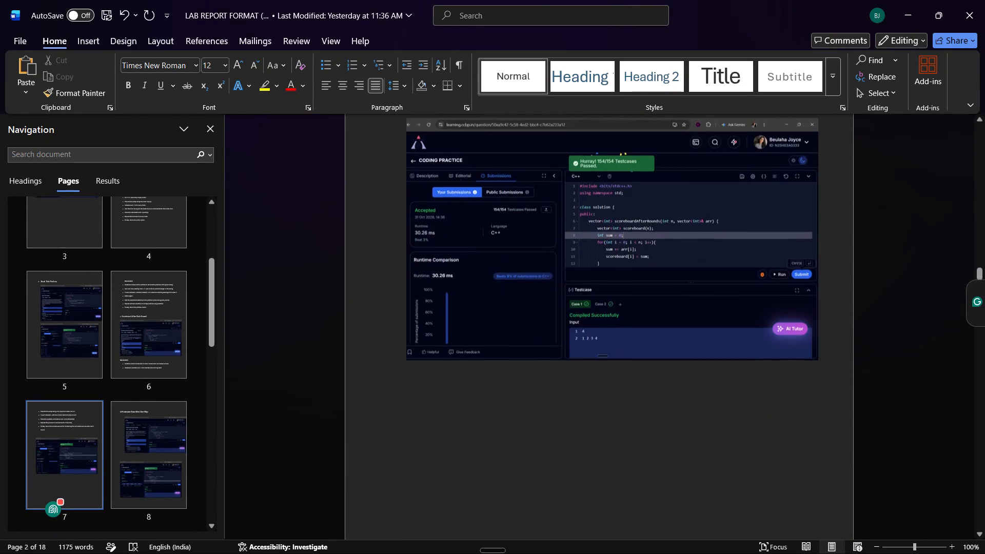
scroll(724, 460, down, 2)
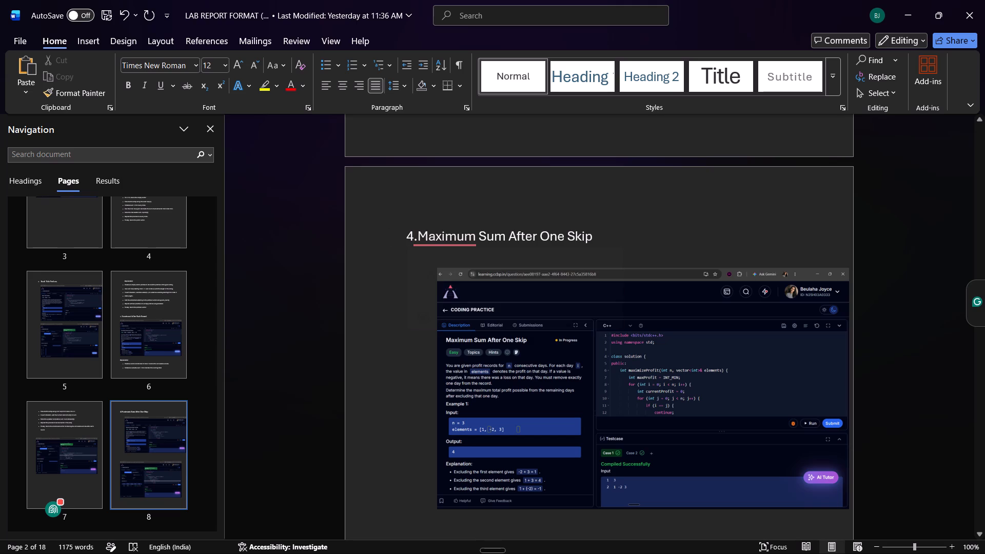
click(415, 217)
key(Right)
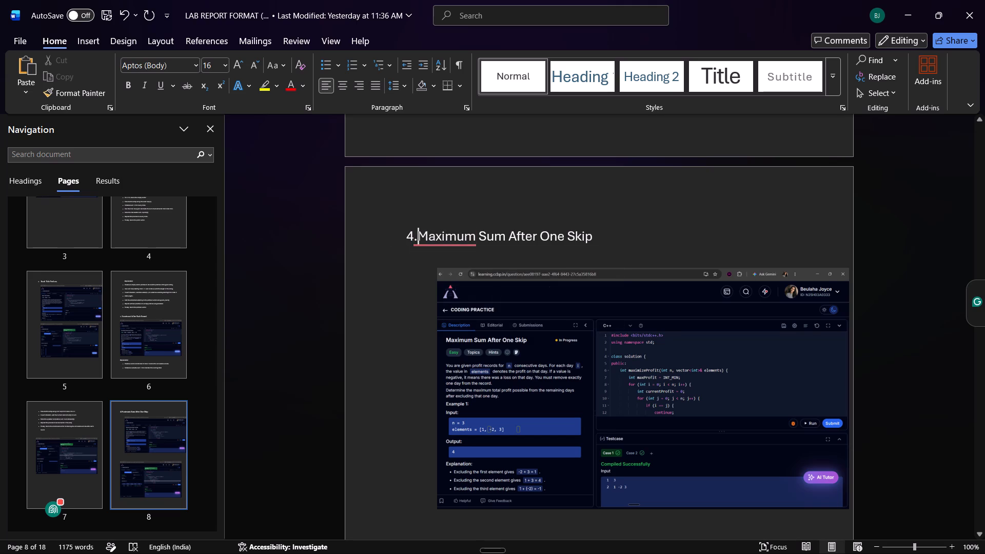
key(space)
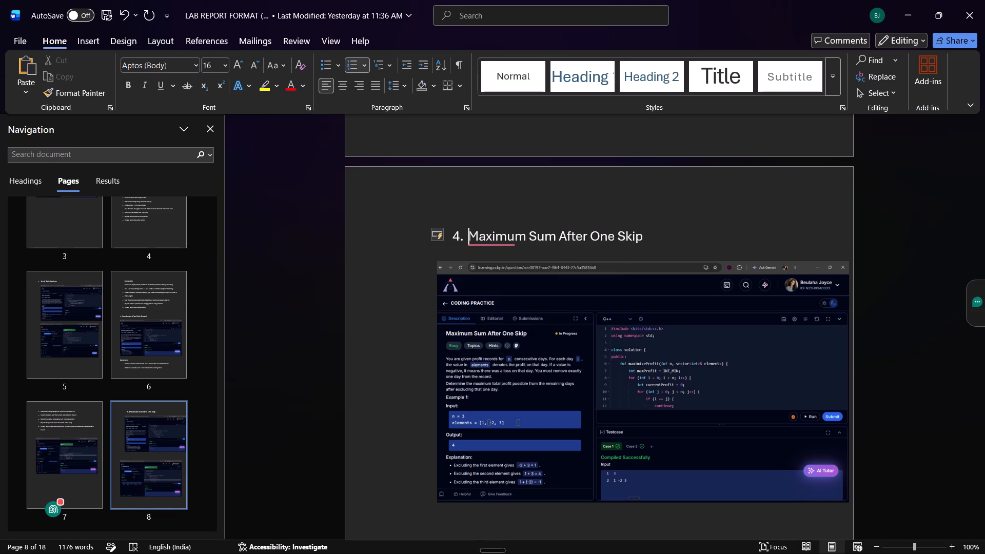
Undo the automatic numbered-list formatting of the "Maximum Sum After One Skip" heading on page 8.
key(ctrl+z)
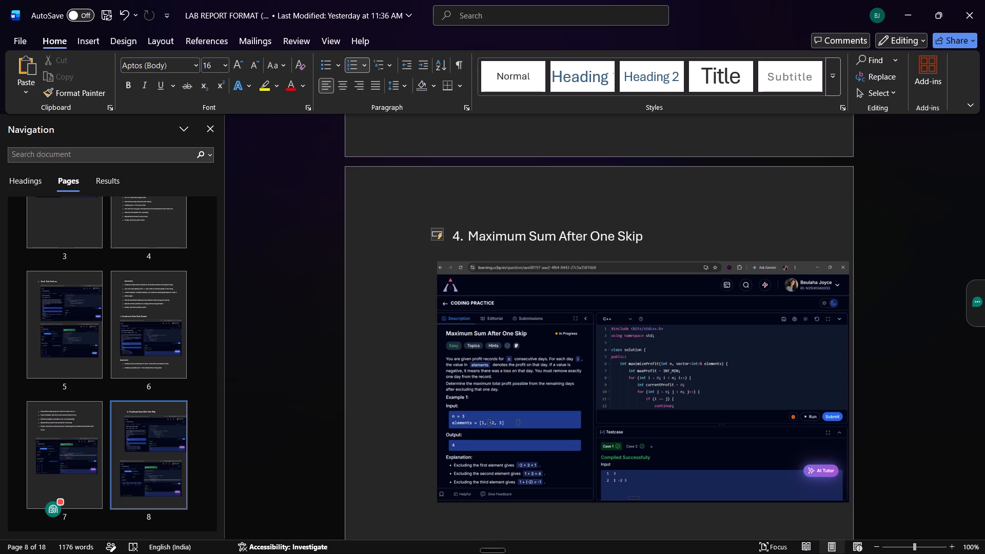
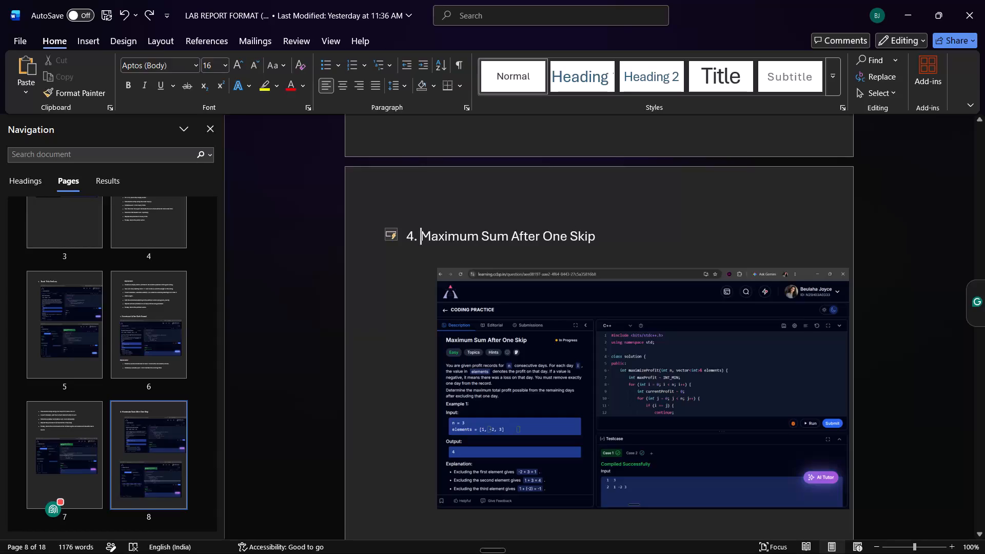
Look over the remaining report pages from page 8 through page 18, checking headings, screenshots and explanation lists.
scroll(517, 401, down, 12)
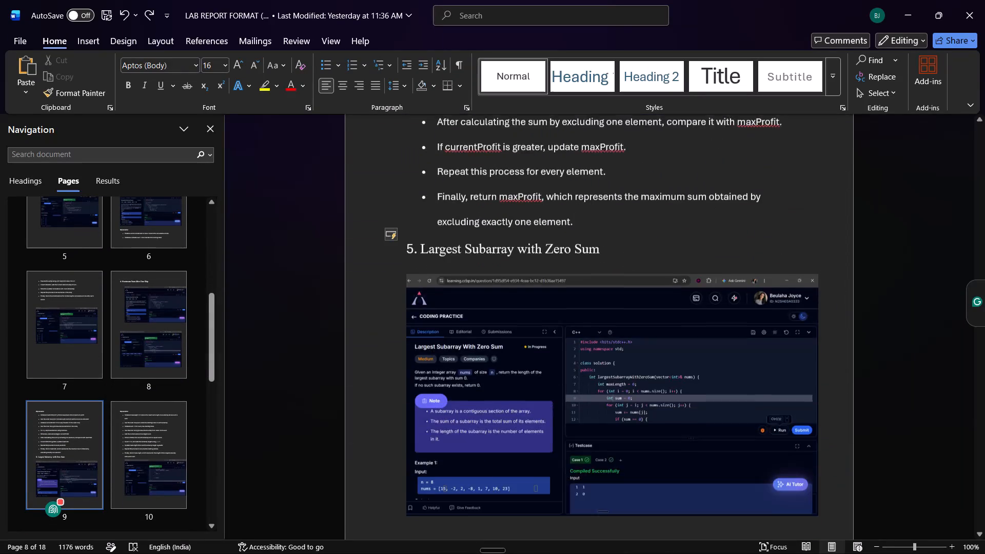
scroll(517, 401, down, 13)
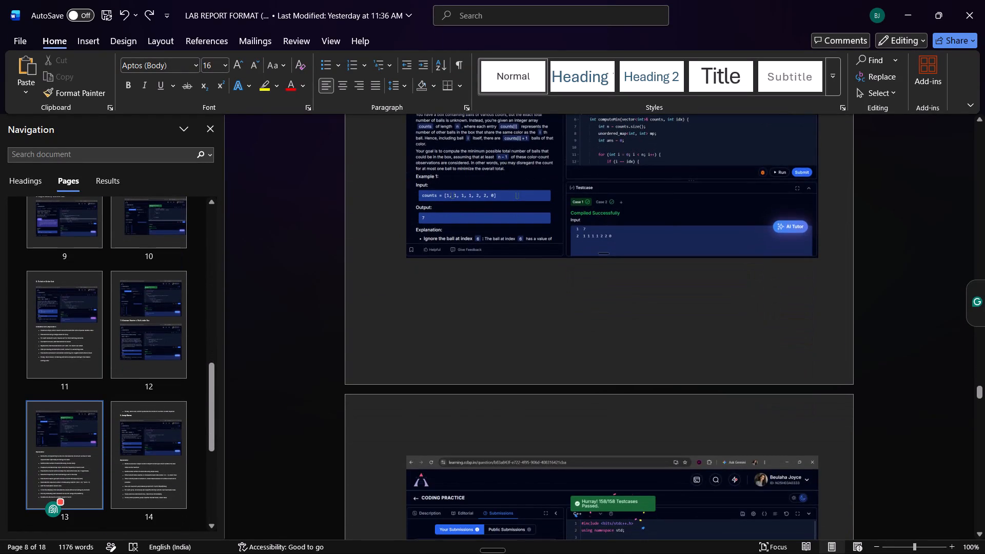
scroll(517, 401, down, 17)
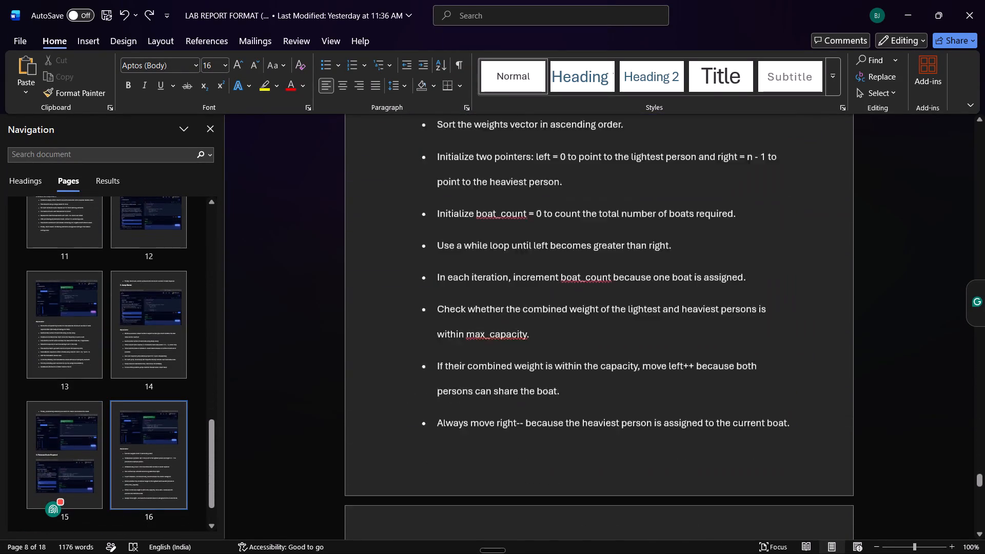
scroll(517, 401, down, 4)
scroll(517, 401, up, 3)
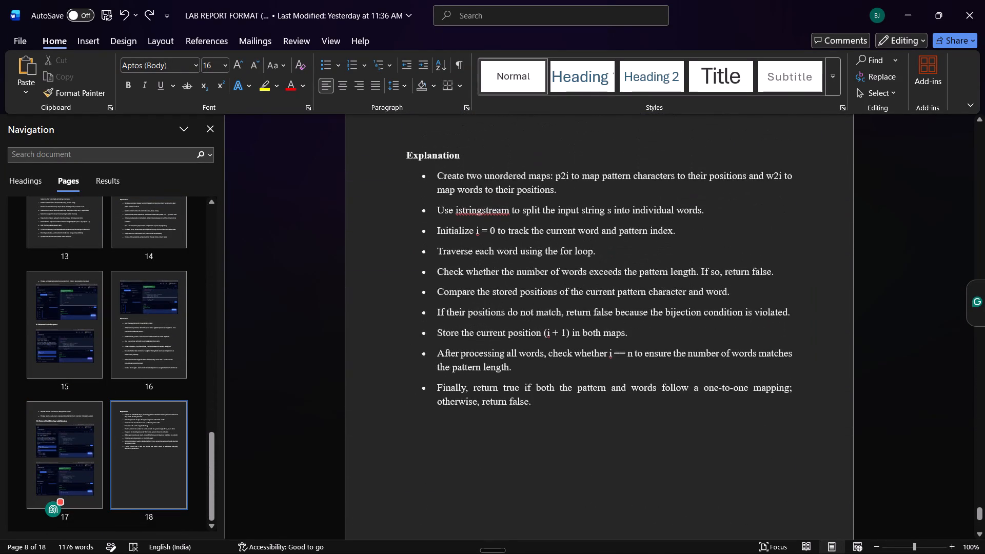
scroll(517, 401, up, 4)
Open the print preview of the lab report to check its page layout.
click(21, 41)
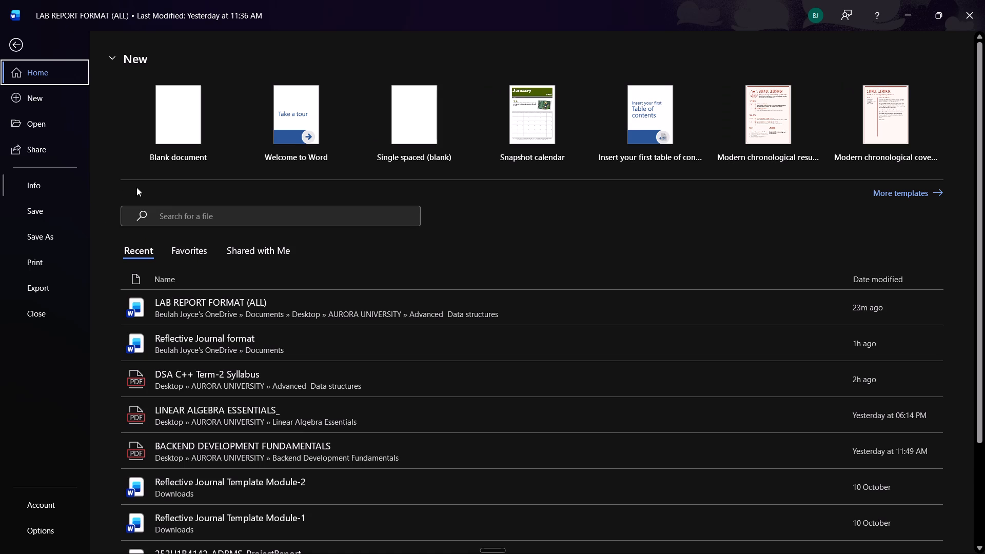
click(58, 255)
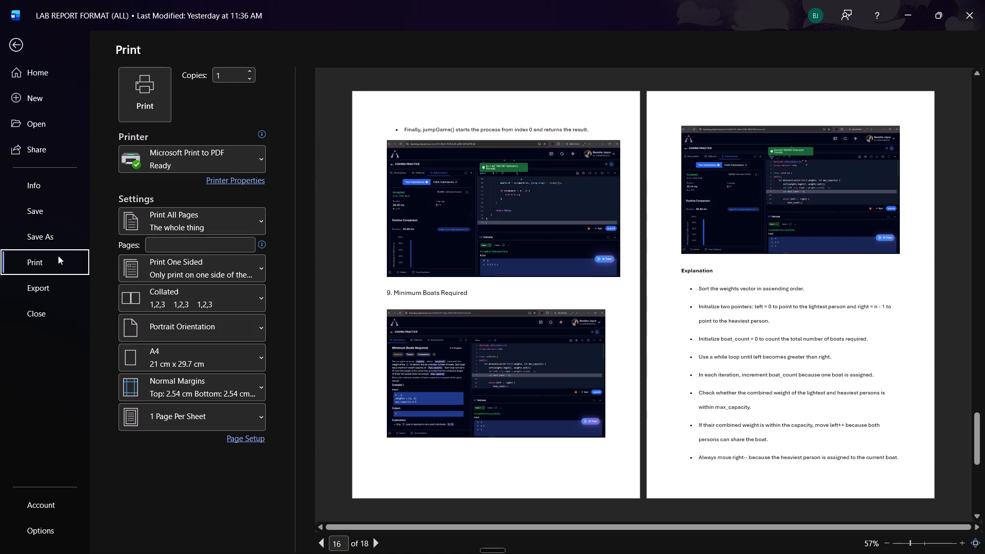
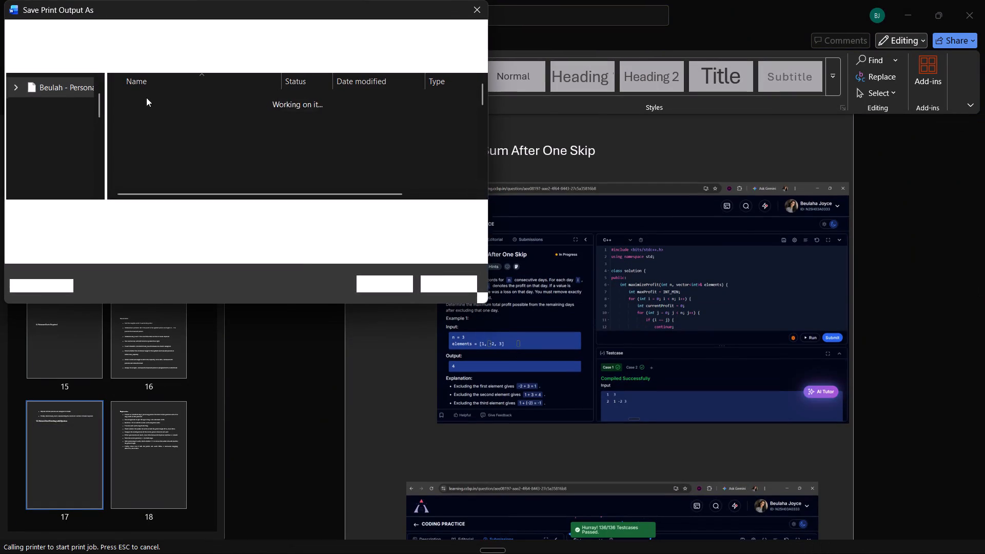
Cancel saving the print output and look over the report's last pages, from page 15 through page 18.
click(492, 21)
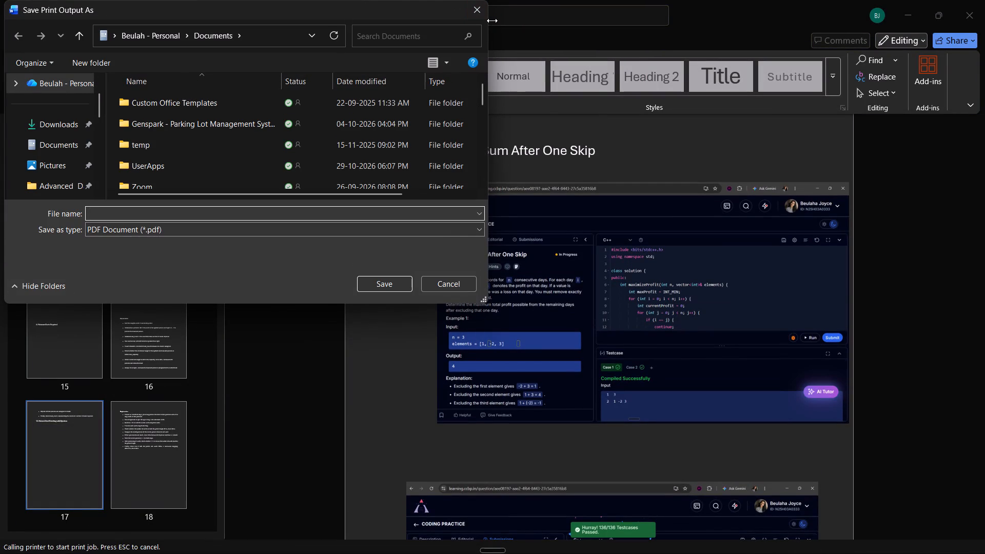
click(480, 13)
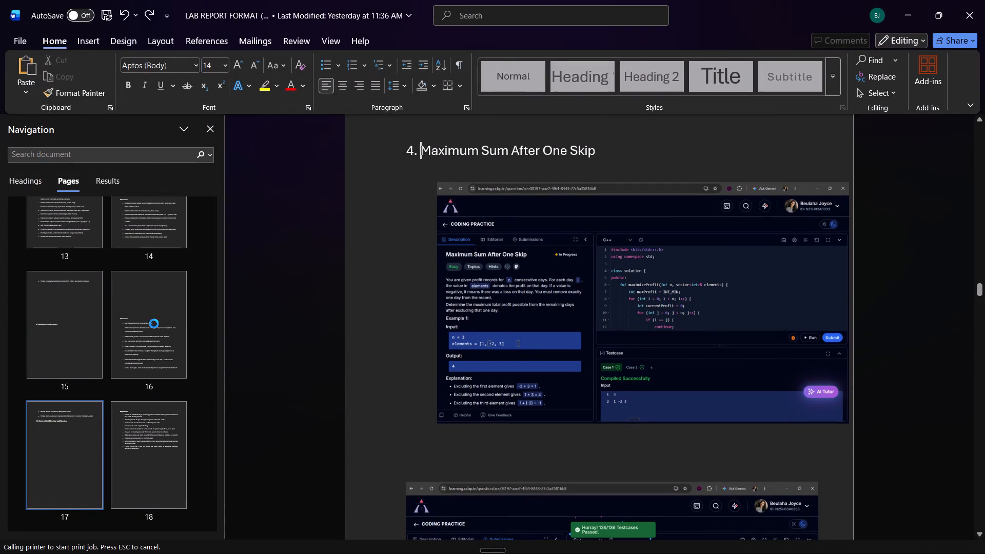
click(70, 331)
scroll(447, 403, down, 2)
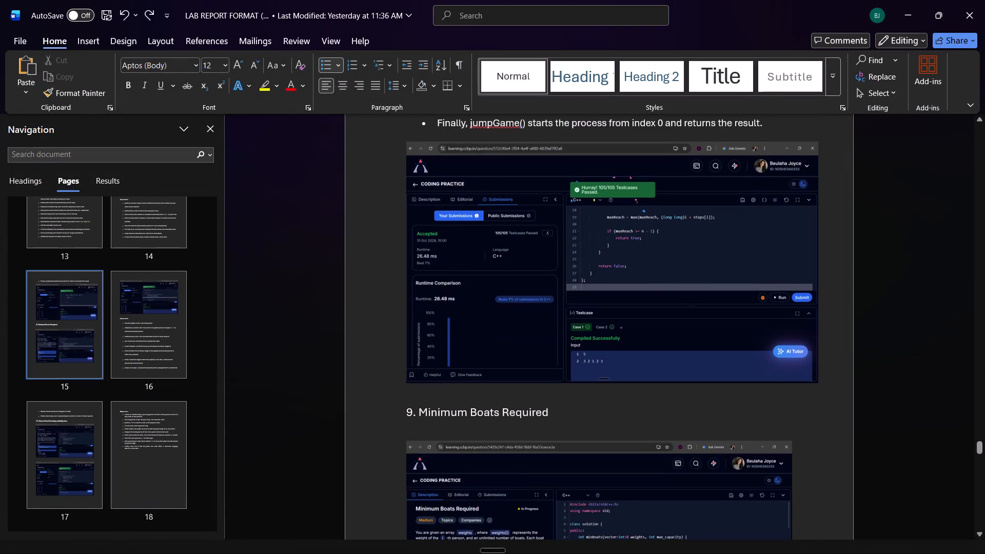
scroll(447, 403, down, 13)
scroll(447, 403, down, 8)
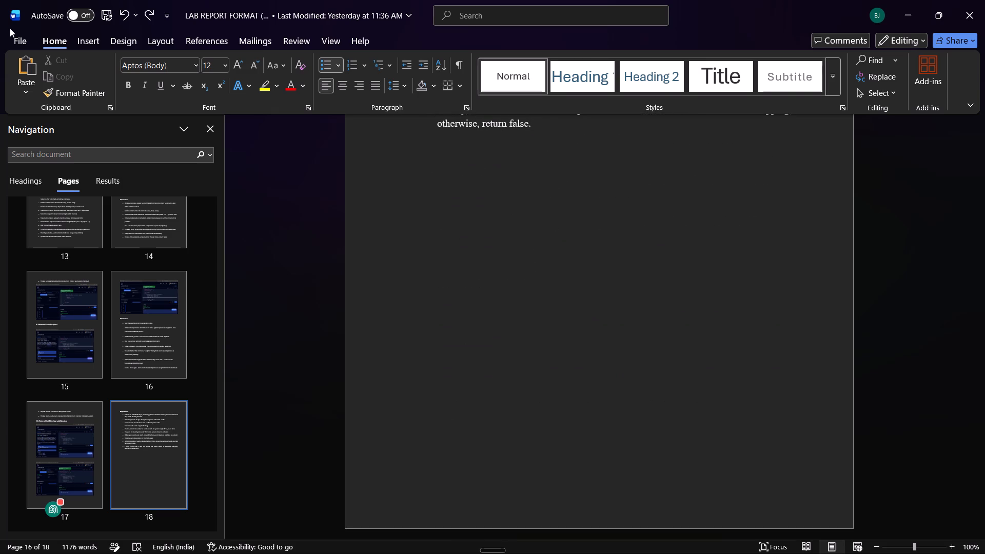
Print the whole report with Microsoft Print to PDF, naming the file "LAB REPORT - 1" in the Advanced Data structures folder.
click(16, 42)
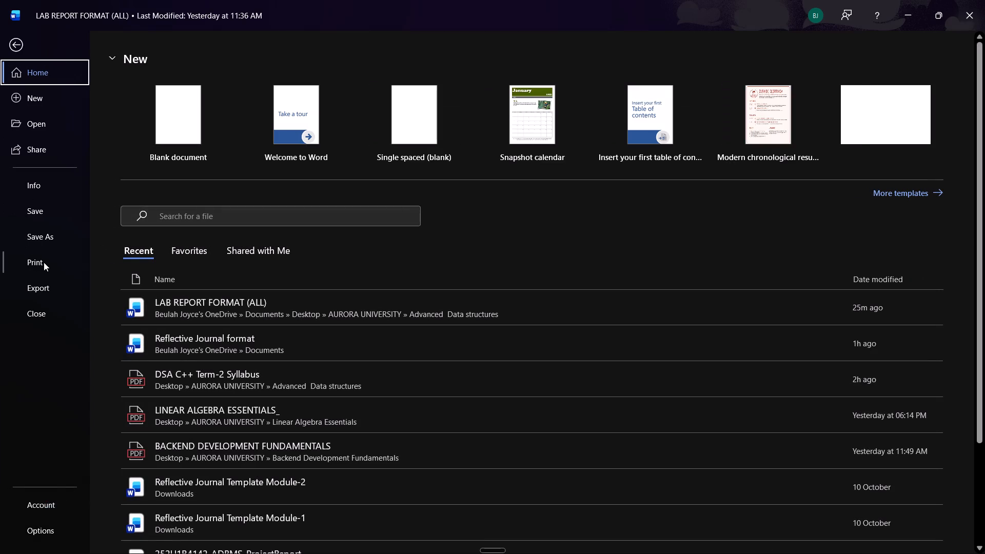
click(28, 265)
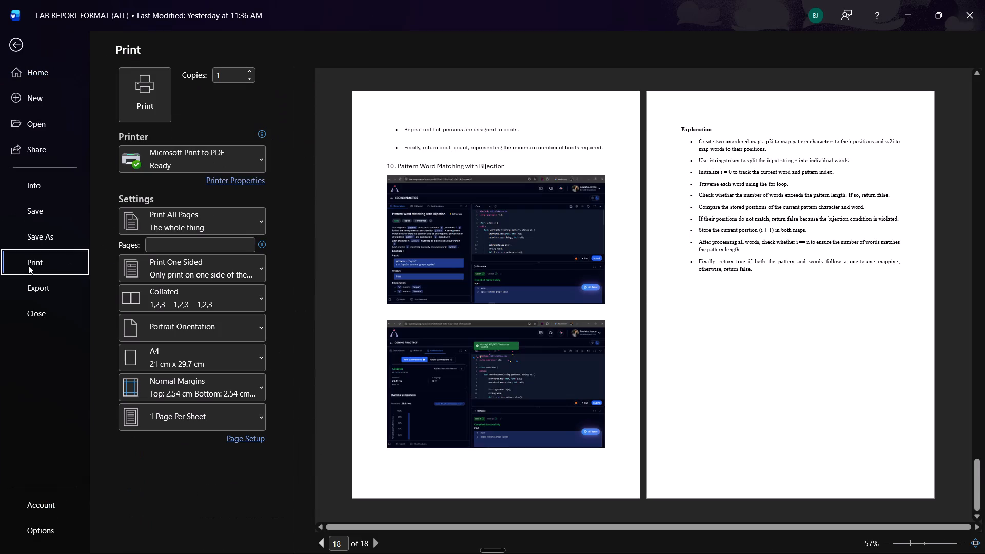
click(154, 97)
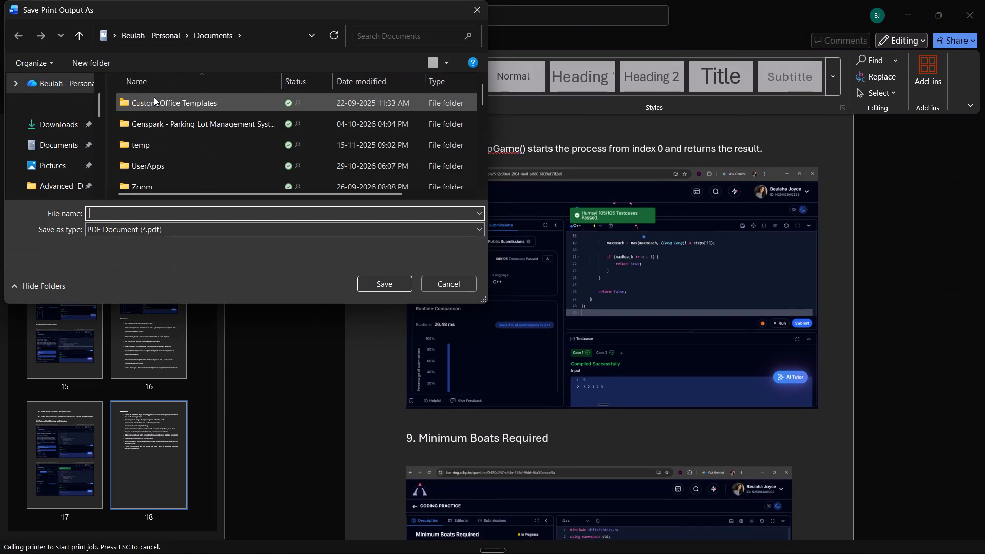
scroll(61, 155, down, 1)
scroll(70, 116, up, 1)
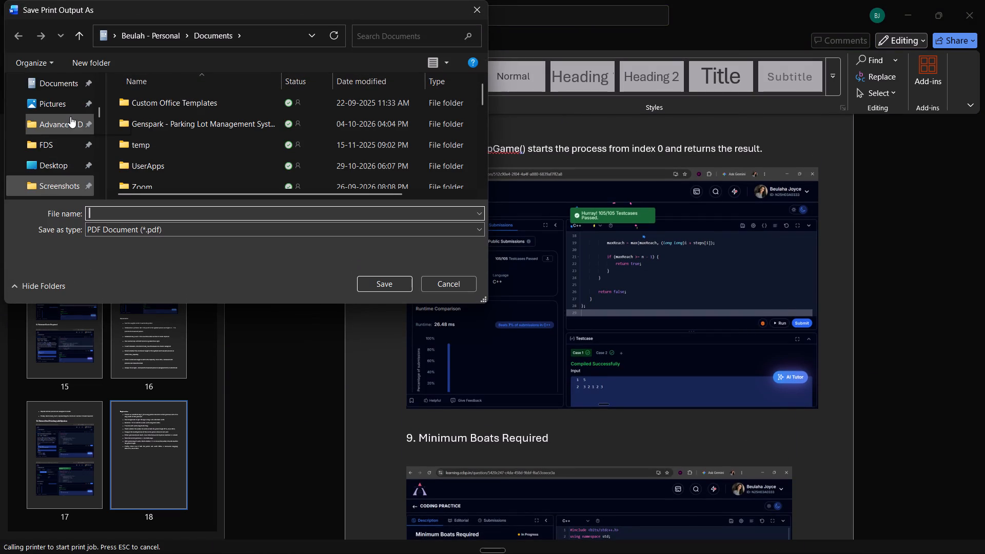
click(64, 177)
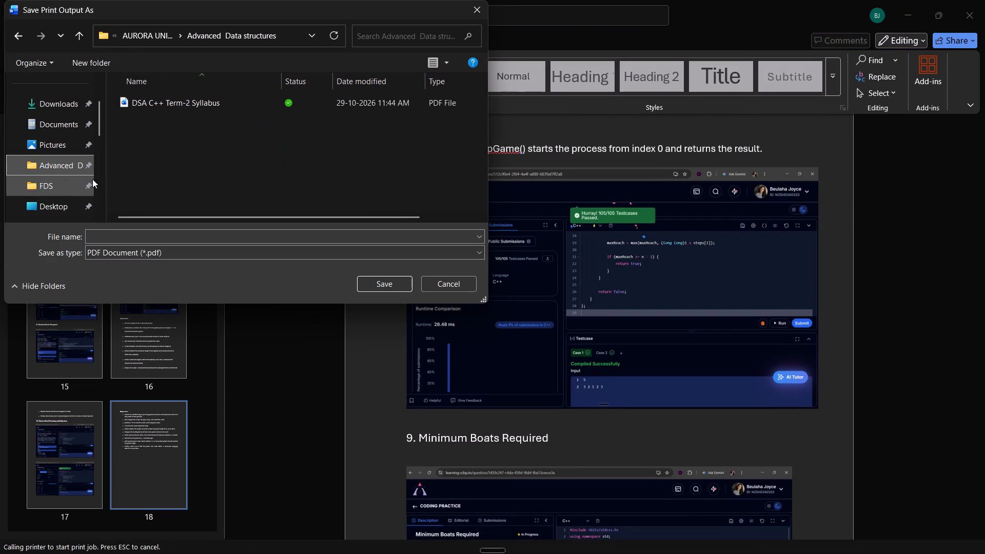
click(116, 239)
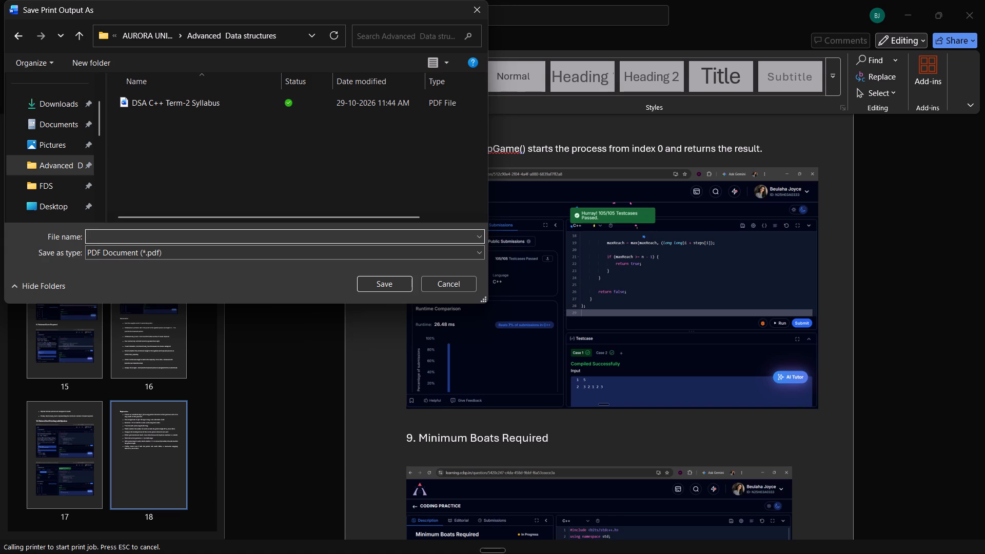
text(LAB REPORT _)
key(BackSpace)
text(- 1)
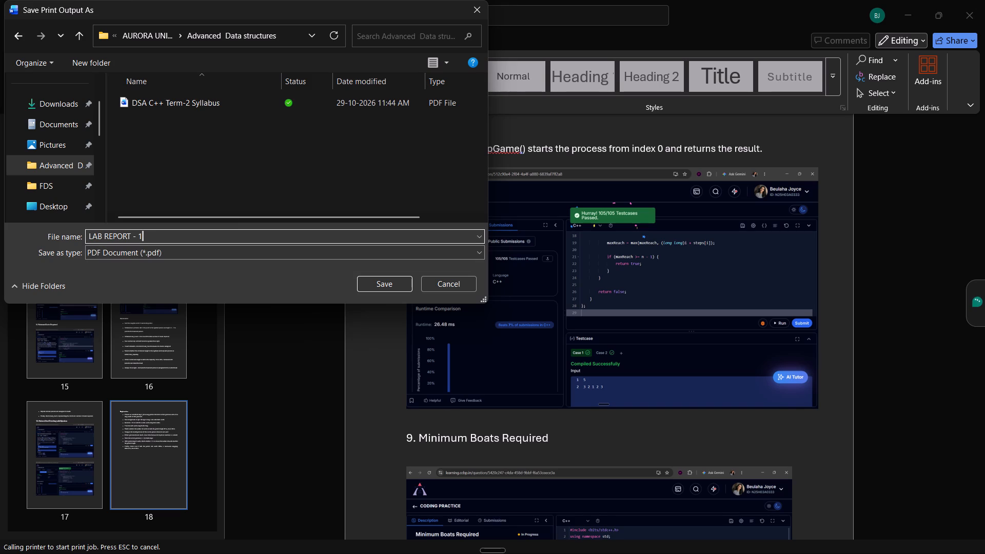
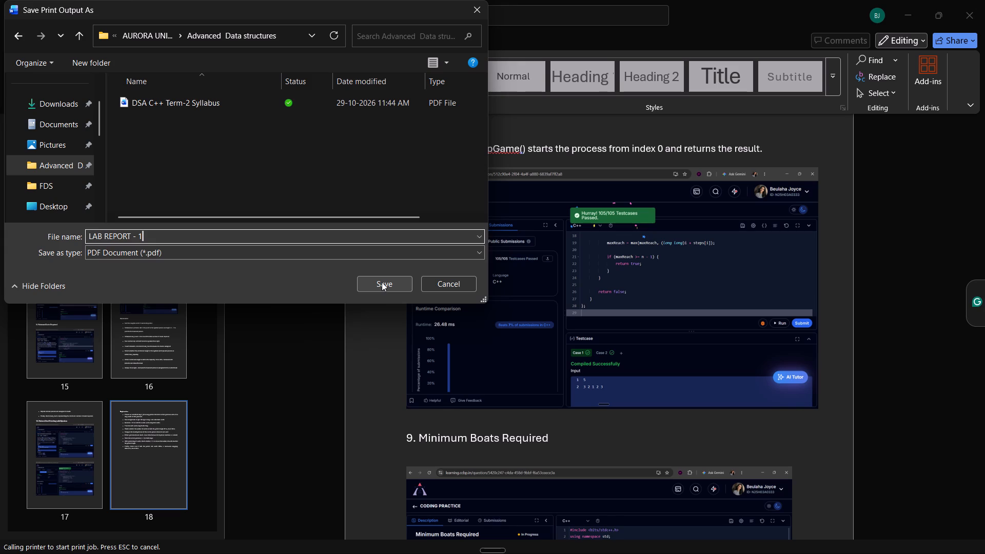
Save the print output as the PDF "LAB REPORT - 1" in the Advanced Data structures folder.
click(382, 282)
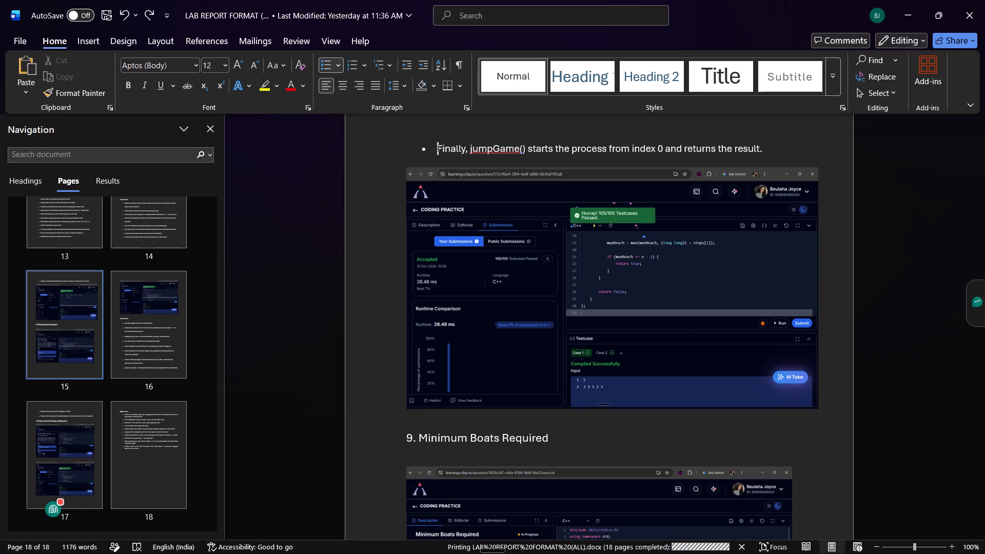
scroll(554, 349, down, 1)
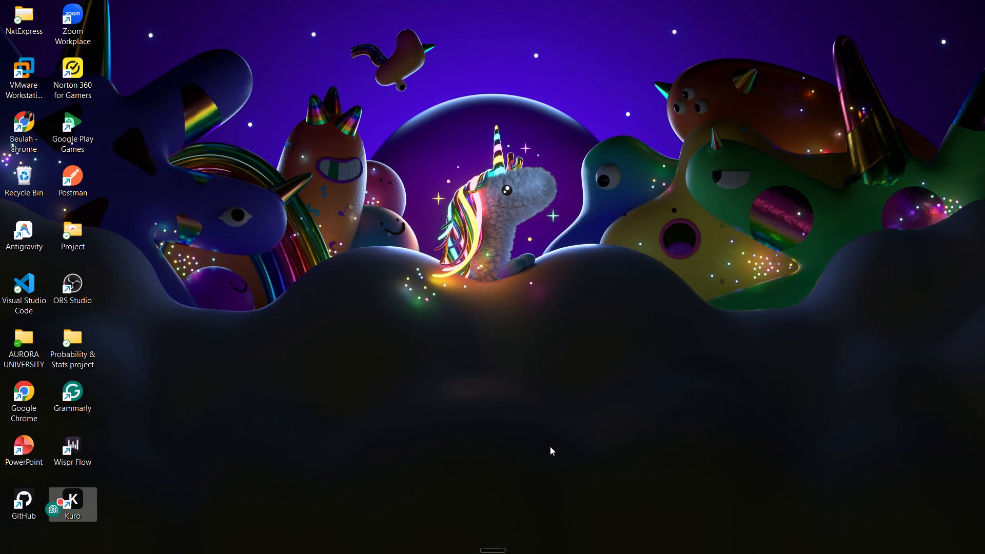
Switch to File Explorer, open the Advanced Data structures folder and preview the LAB REPORT - 1 PDF.
click(507, 544)
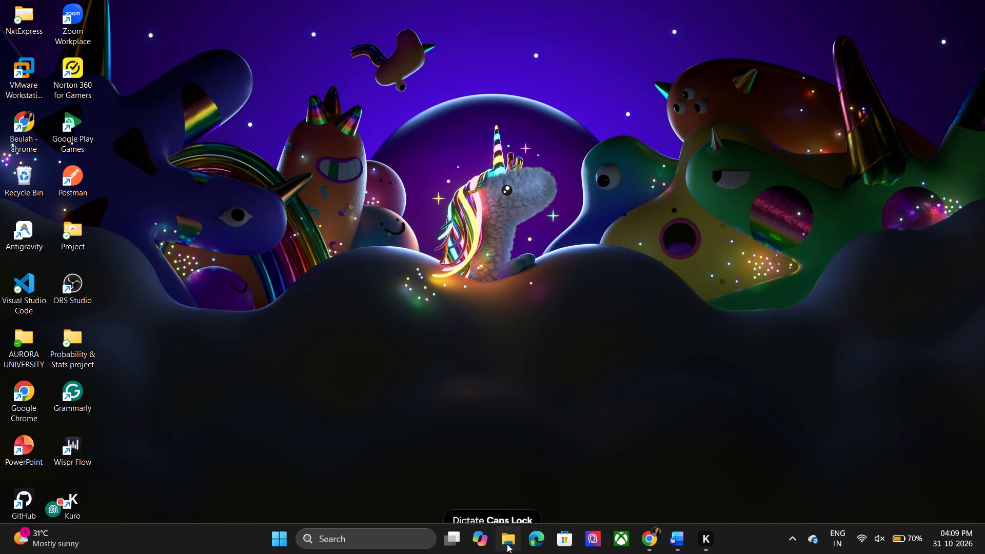
scroll(507, 544, down, 10)
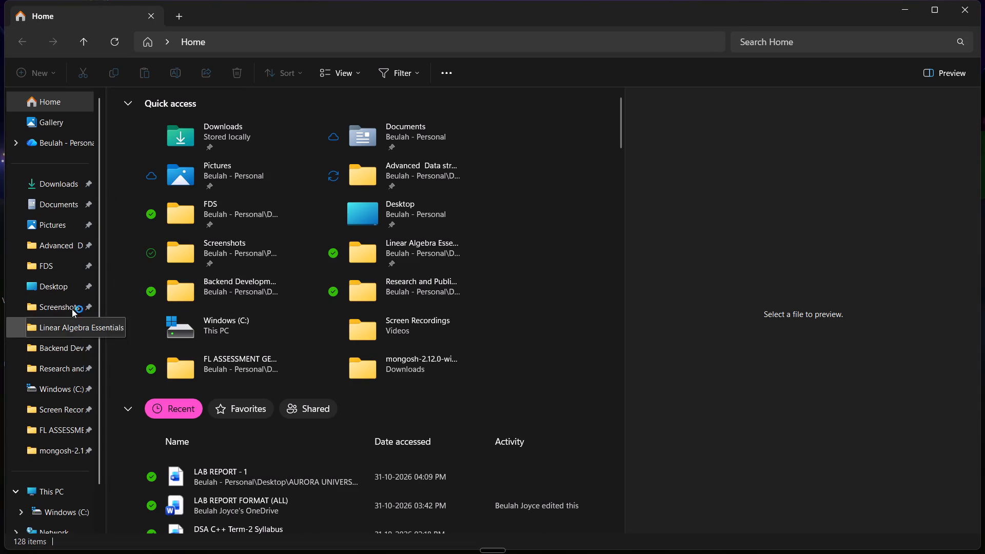
click(61, 250)
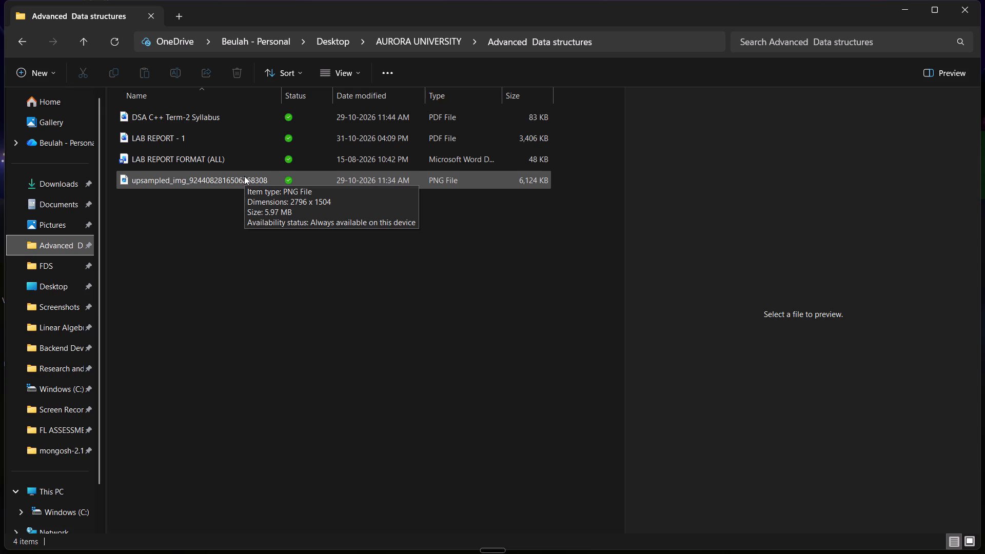
click(256, 143)
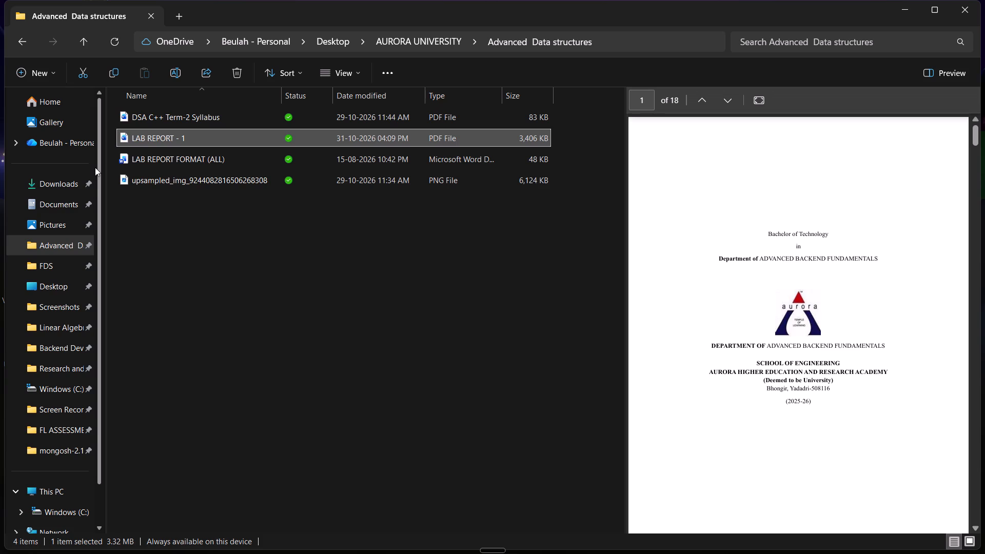
click(95, 167)
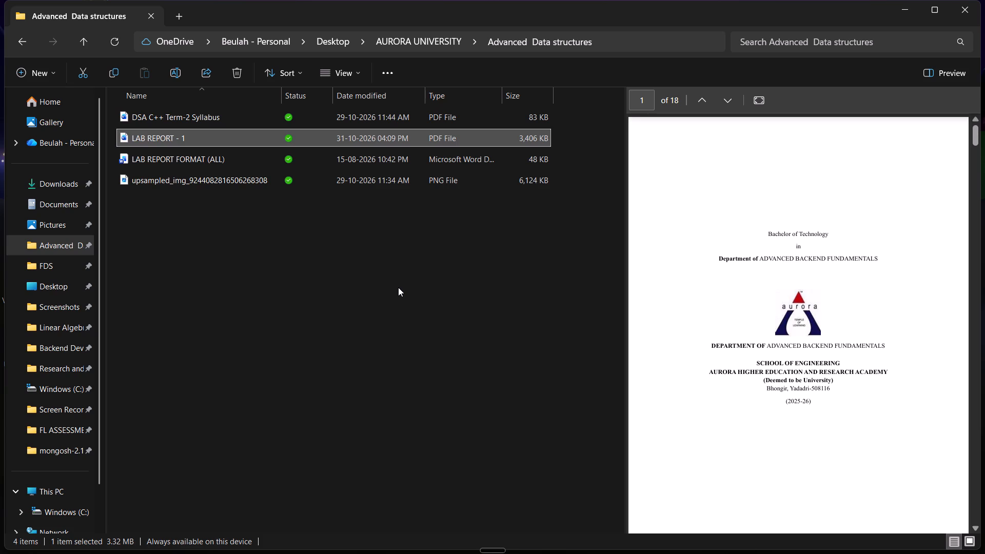
scroll(719, 418, down, 9)
Look through the LAB REPORT - 1 preview from the cover page through page 17, and close the preview.
click(486, 260)
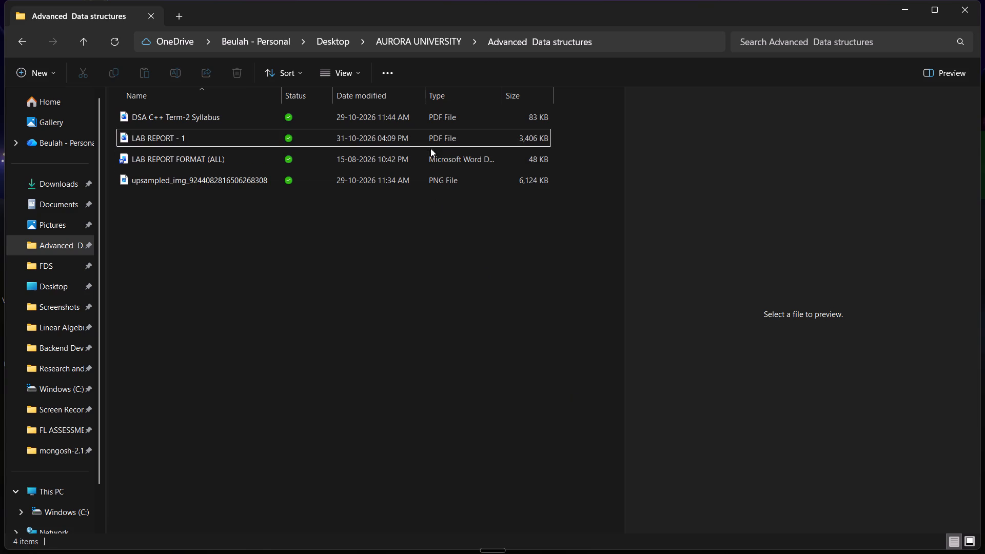
click(430, 143)
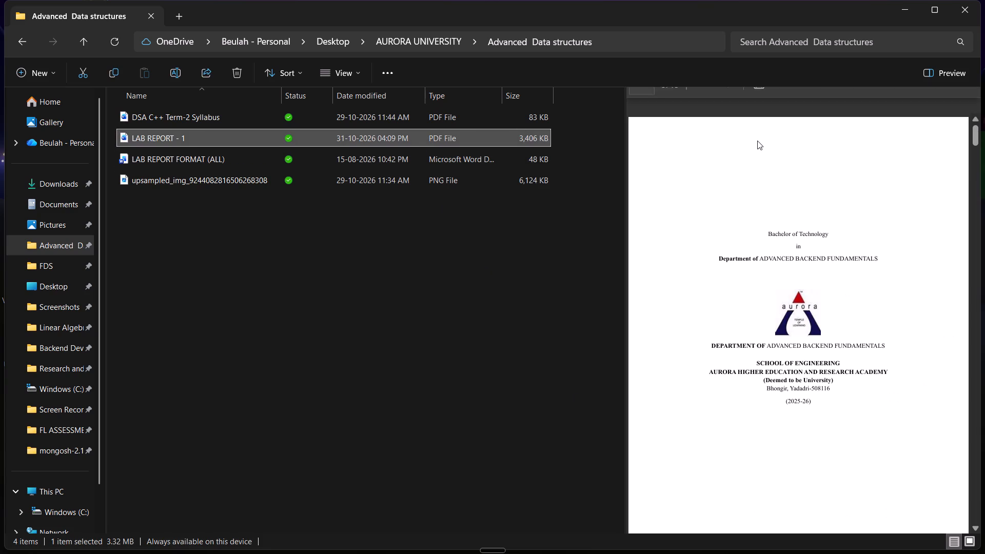
drag(978, 132, 982, 154)
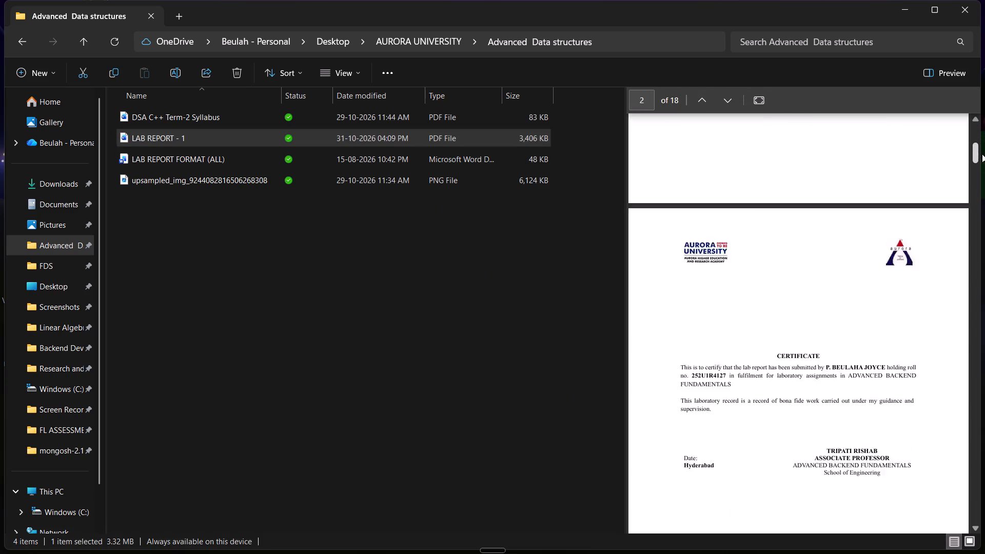
drag(982, 154, 984, 155)
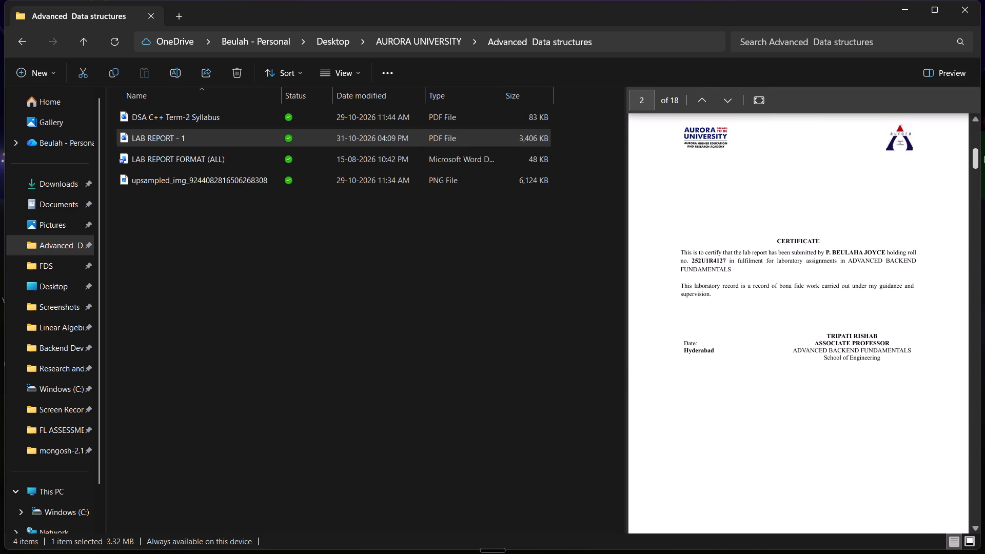
drag(984, 155, 984, 173)
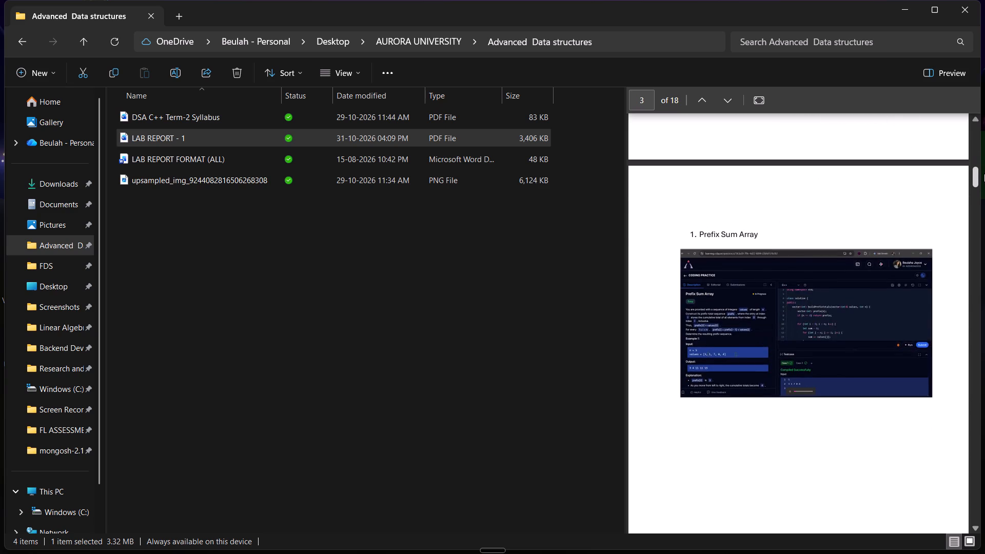
drag(984, 173, 984, 276)
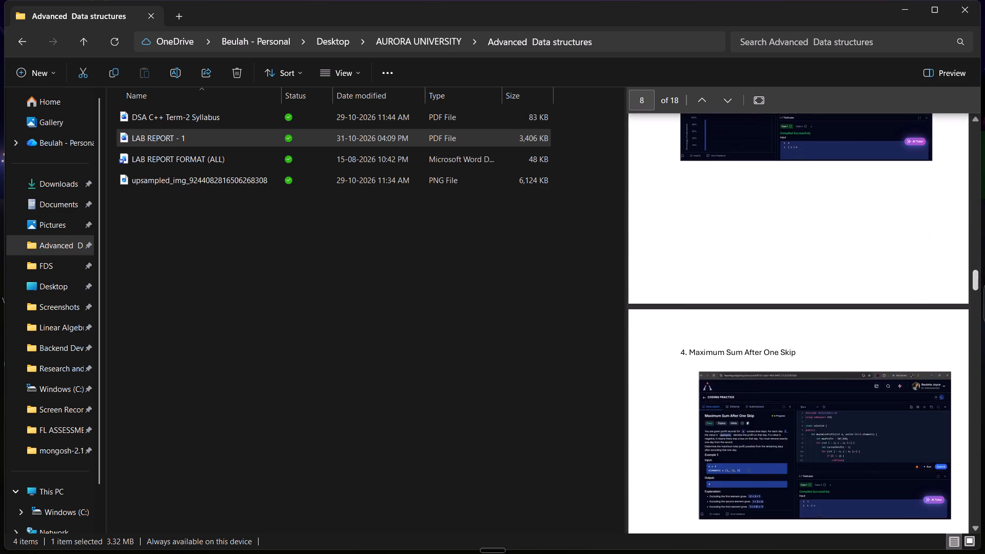
drag(984, 276, 984, 484)
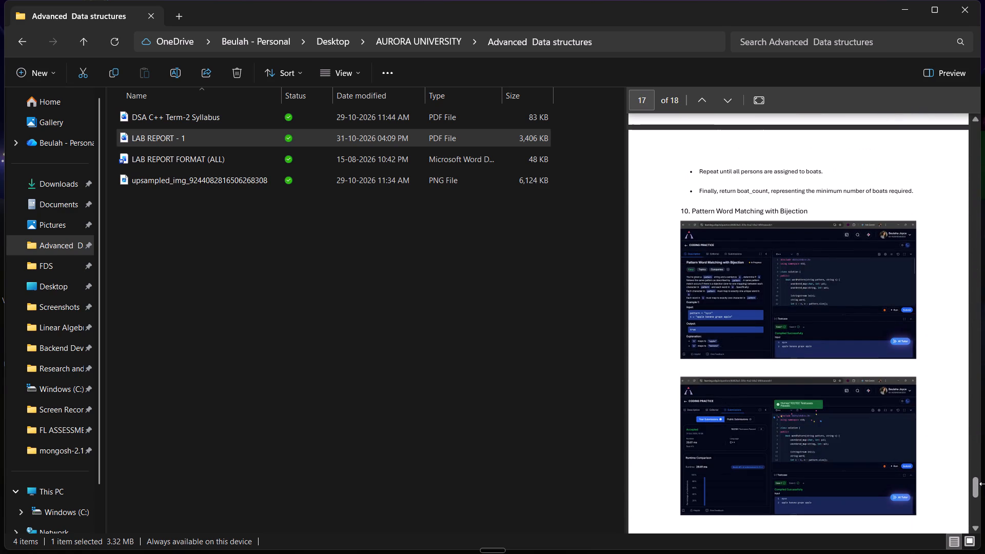
click(478, 322)
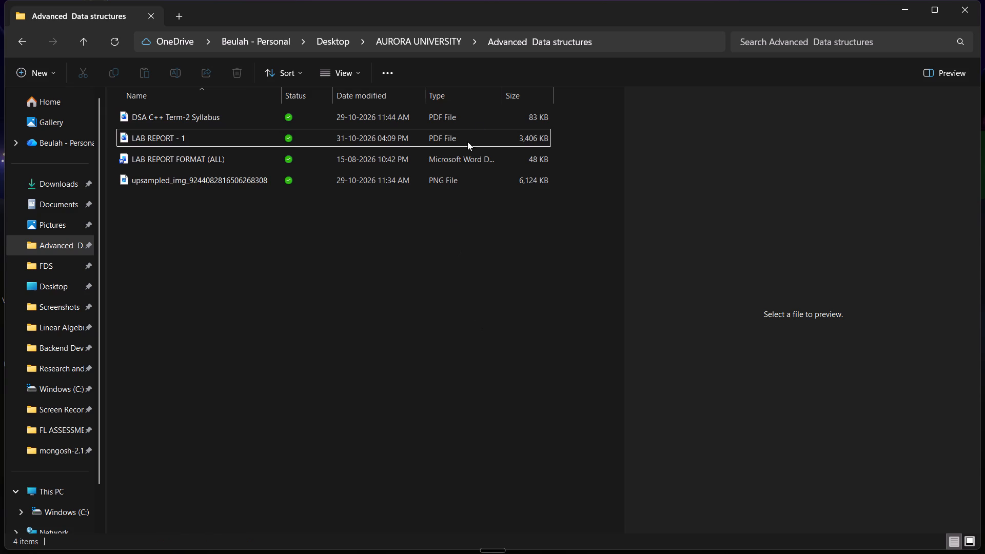
Preview LAB REPORT - 1 again and look over its first pages, through page 6.
click(477, 130)
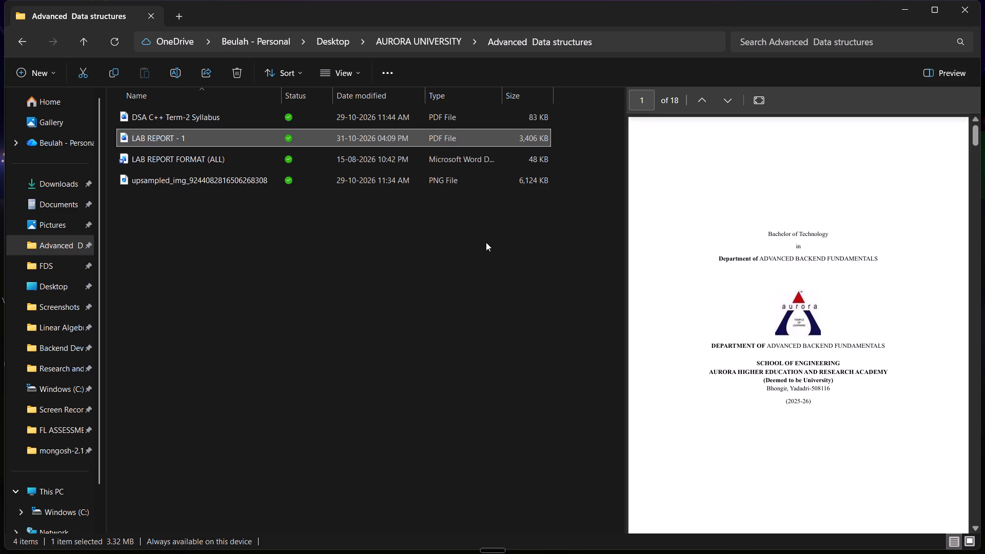
scroll(812, 340, down, 9)
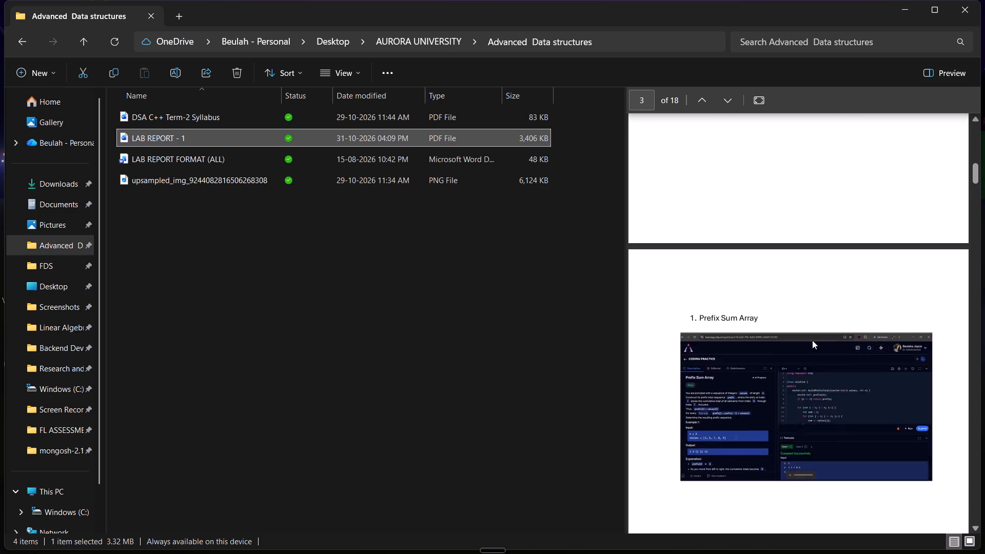
scroll(812, 340, down, 5)
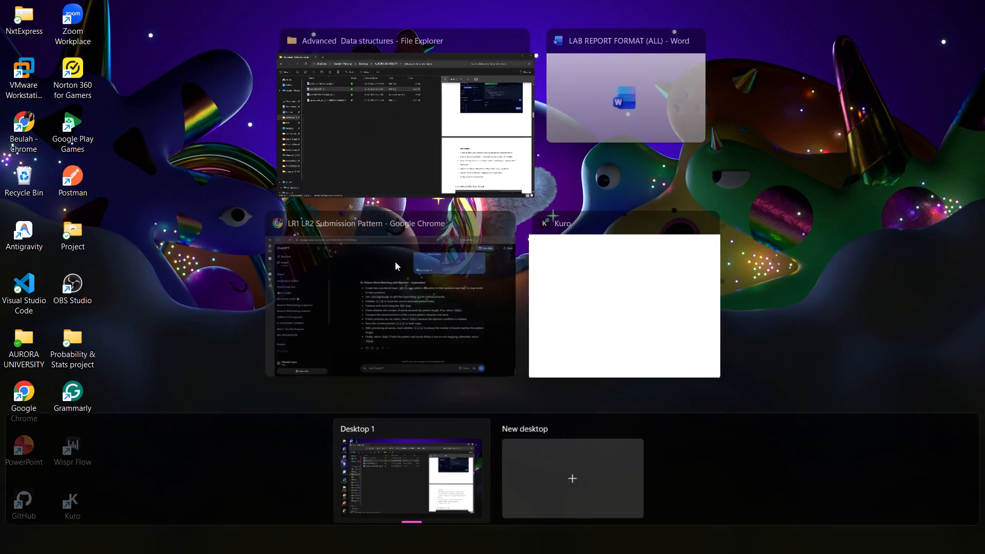
Switch to Word and close the LAB REPORT FORMAT (ALL) document.
click(606, 104)
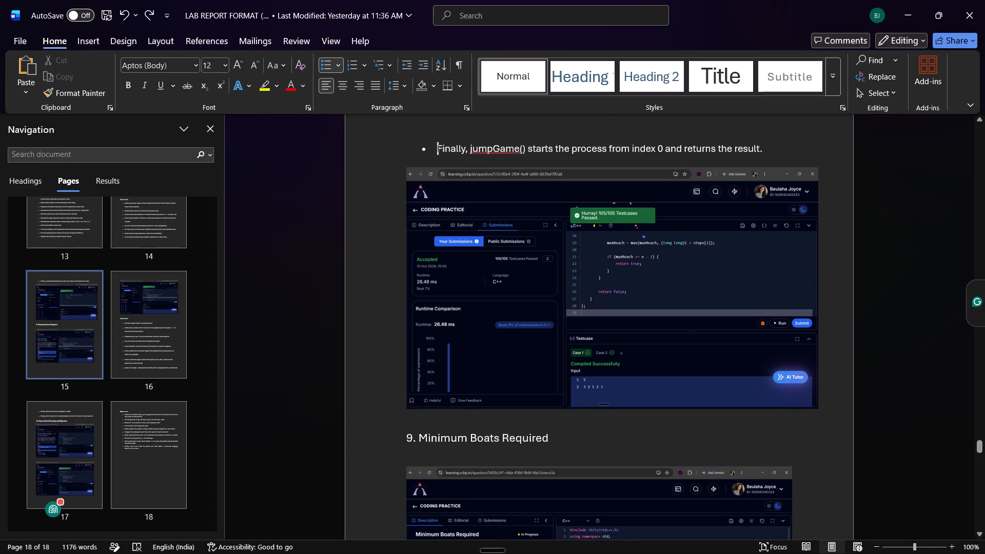
click(973, 17)
click(568, 309)
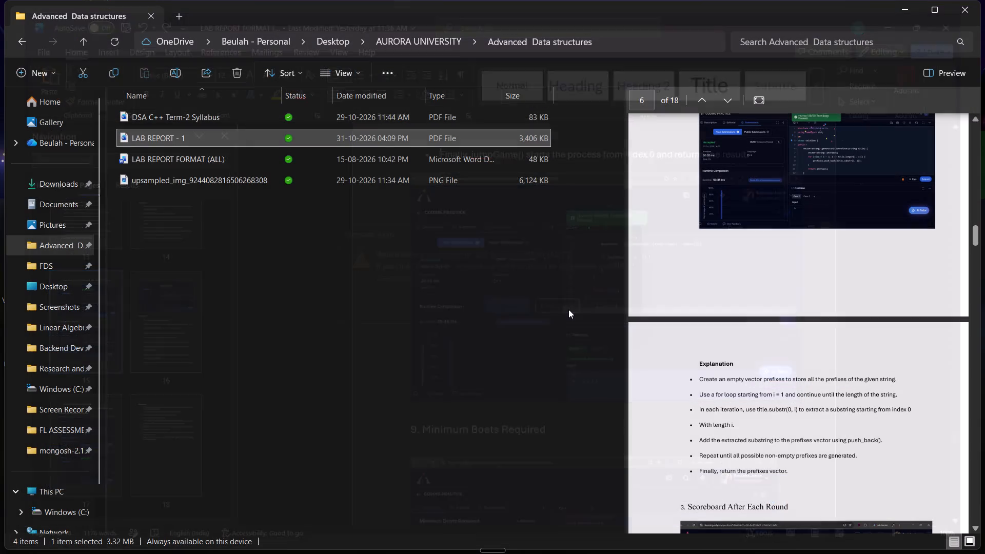
Check the remaining pages of the LAB REPORT - 1 preview through page 18, and return to the certificate on page 2.
scroll(744, 382, down, 4)
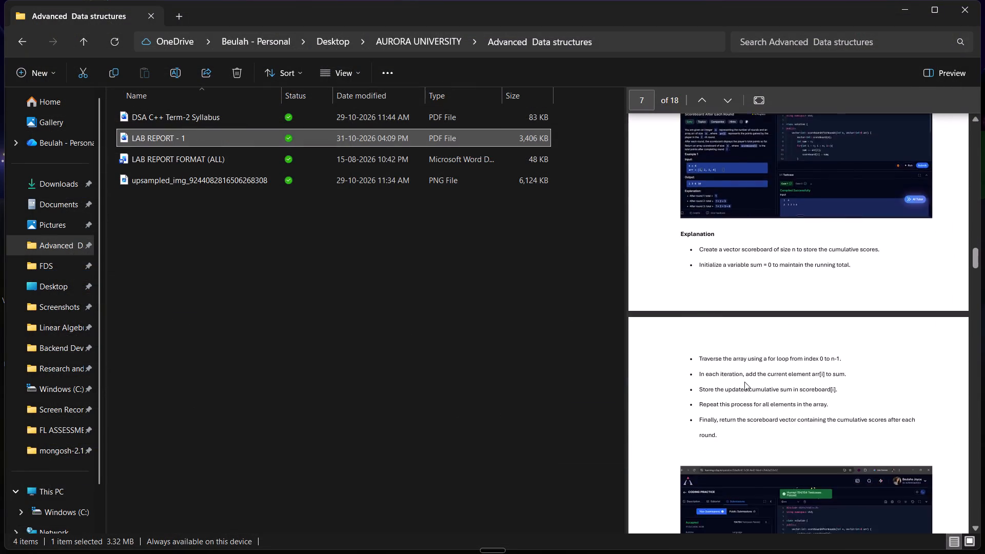
scroll(744, 382, down, 15)
scroll(744, 382, down, 11)
scroll(744, 382, up, 3)
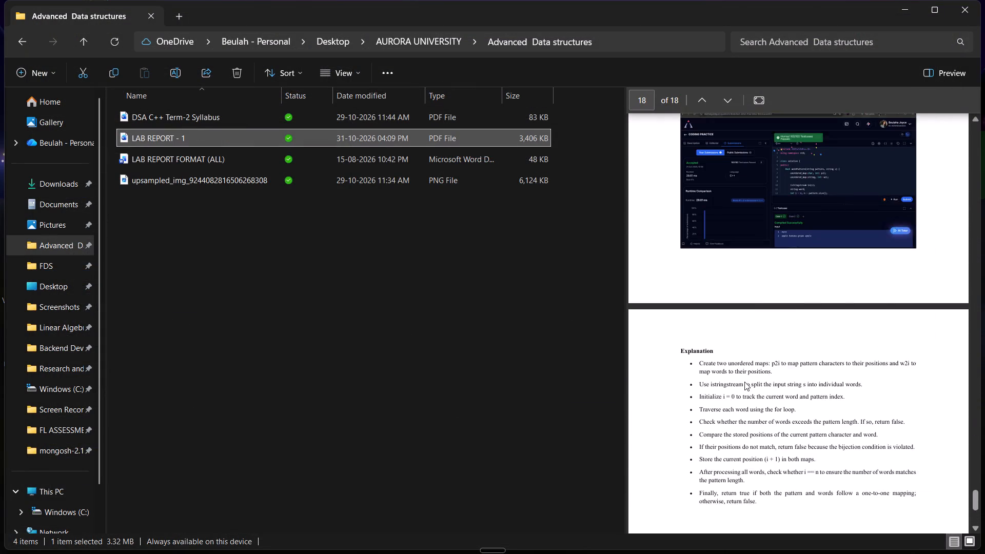
scroll(744, 382, up, 7)
scroll(744, 382, down, 3)
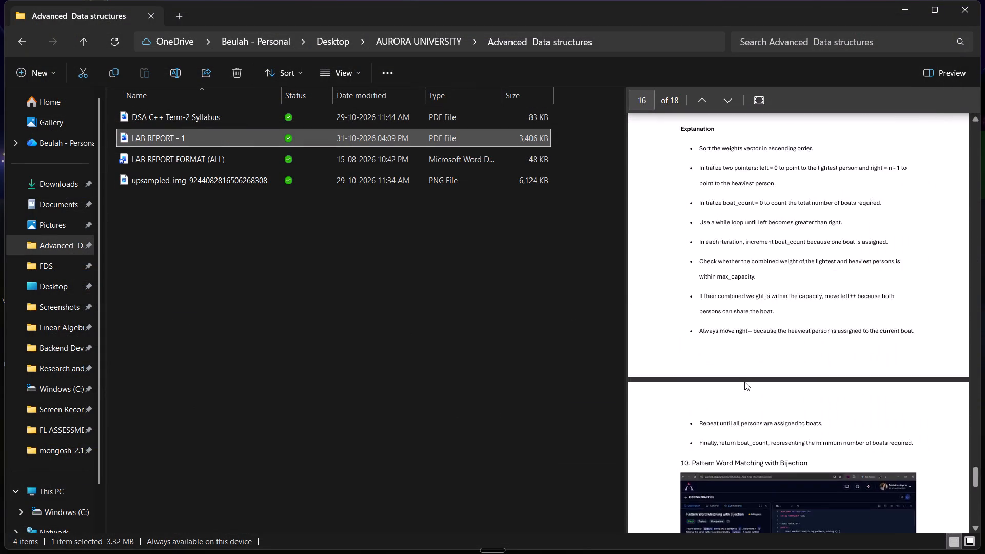
scroll(744, 382, down, 4)
scroll(744, 382, up, 20)
scroll(744, 382, up, 14)
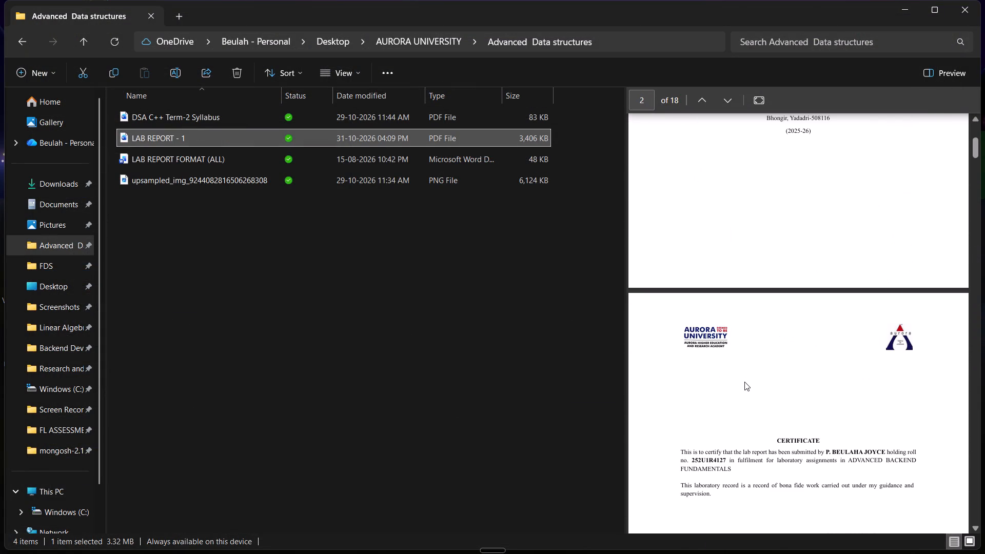
scroll(744, 382, up, 2)
scroll(808, 324, down, 5)
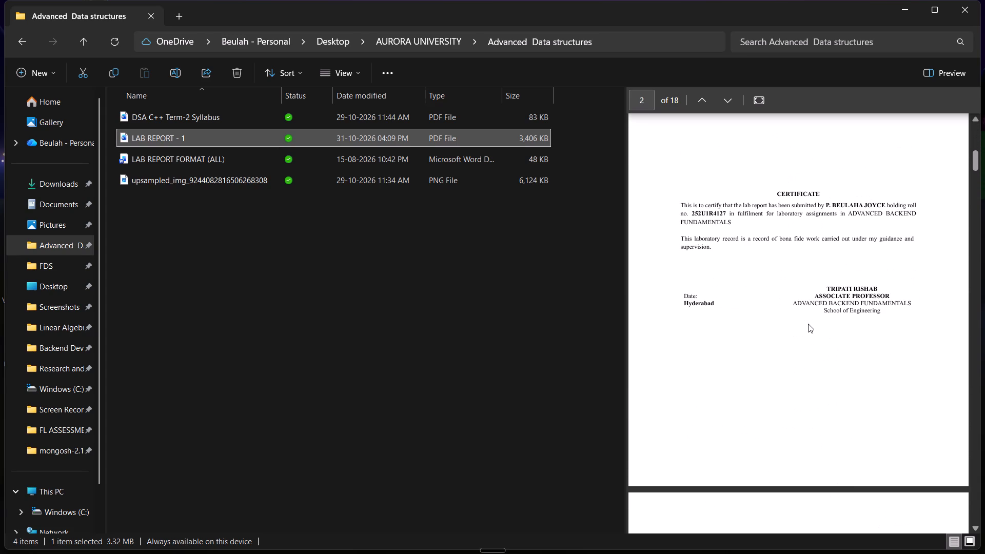
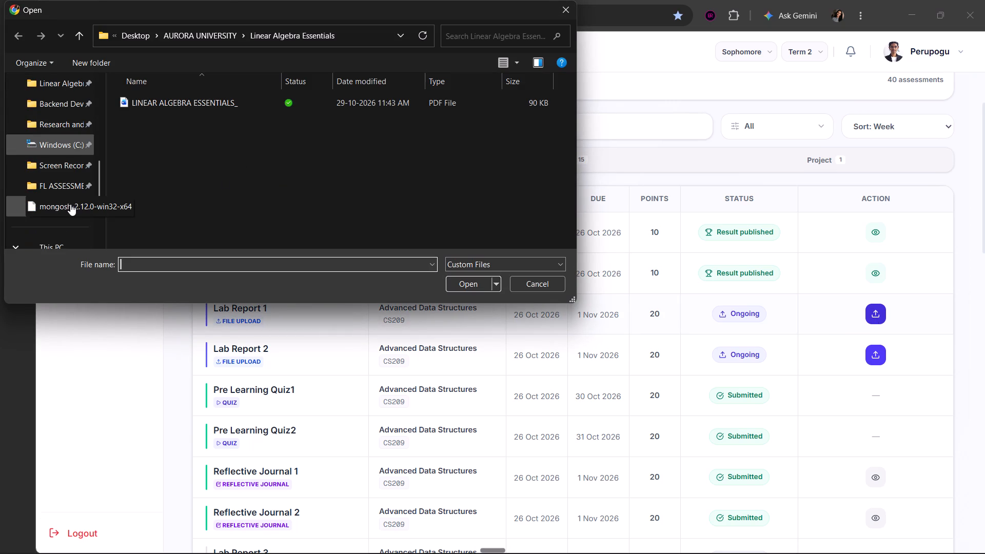
scroll(70, 204, down, 1)
scroll(72, 149, up, 1)
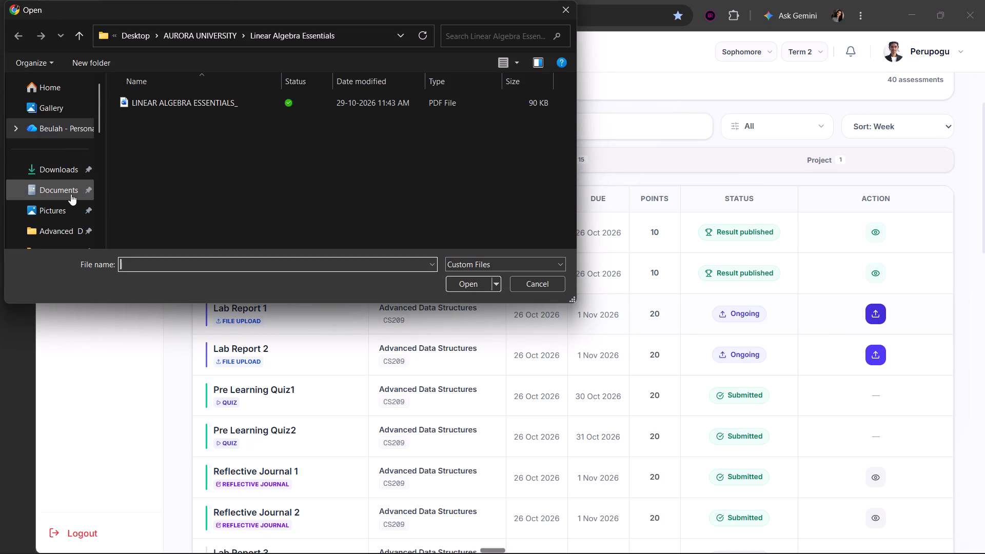
scroll(71, 194, down, 1)
scroll(71, 194, up, 1)
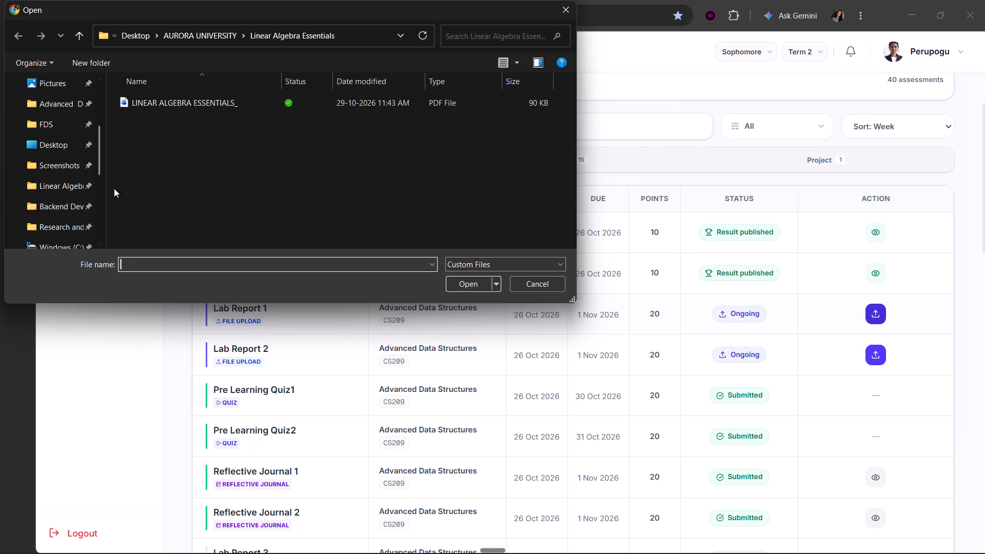
scroll(52, 225, down, 1)
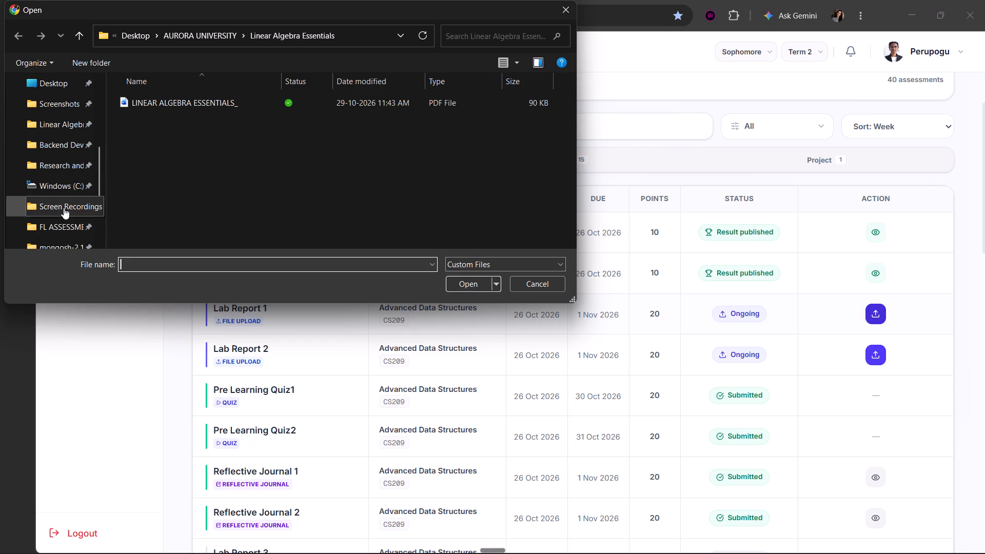
scroll(64, 208, down, 1)
scroll(64, 208, right, 1)
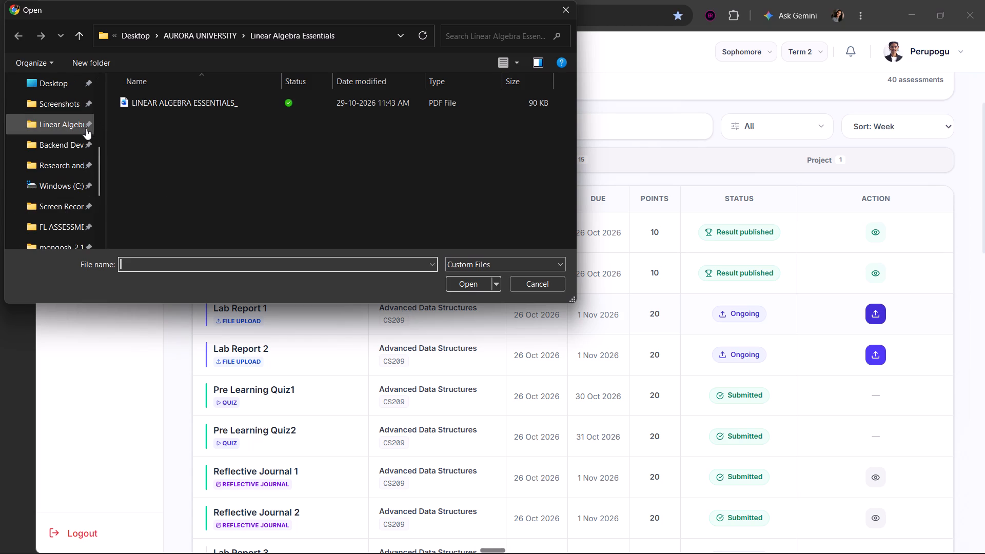
scroll(49, 152, up, 1)
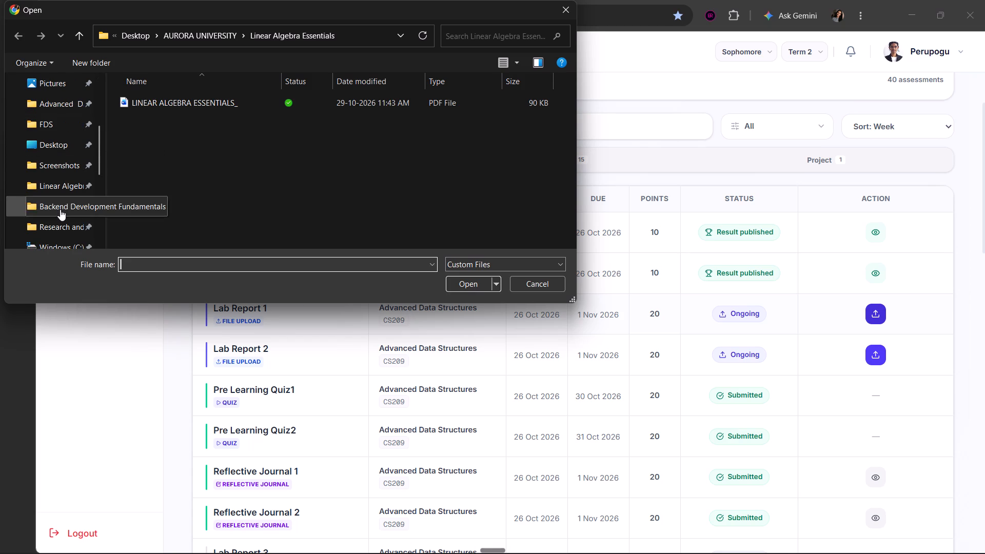
scroll(60, 209, down, 1)
scroll(60, 209, up, 1)
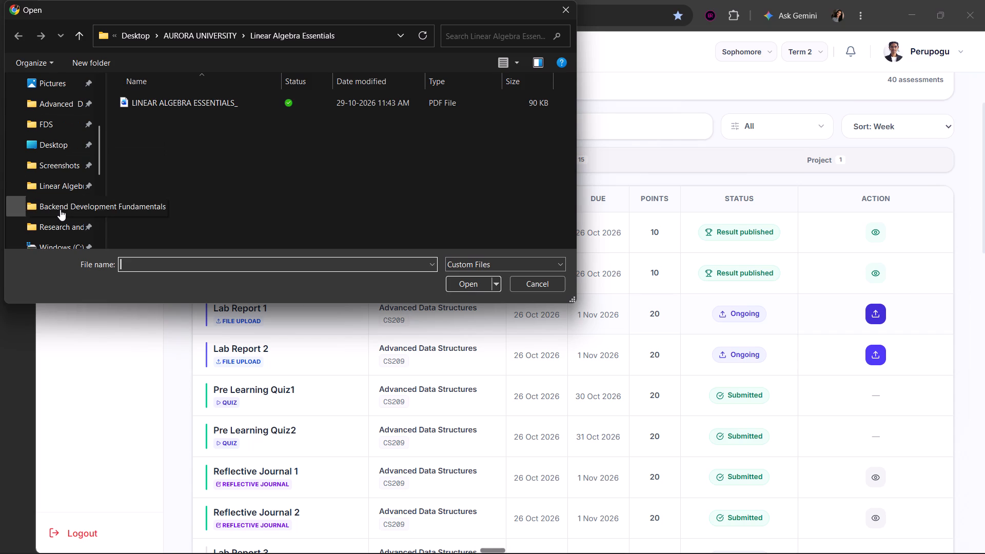
scroll(59, 219, down, 1)
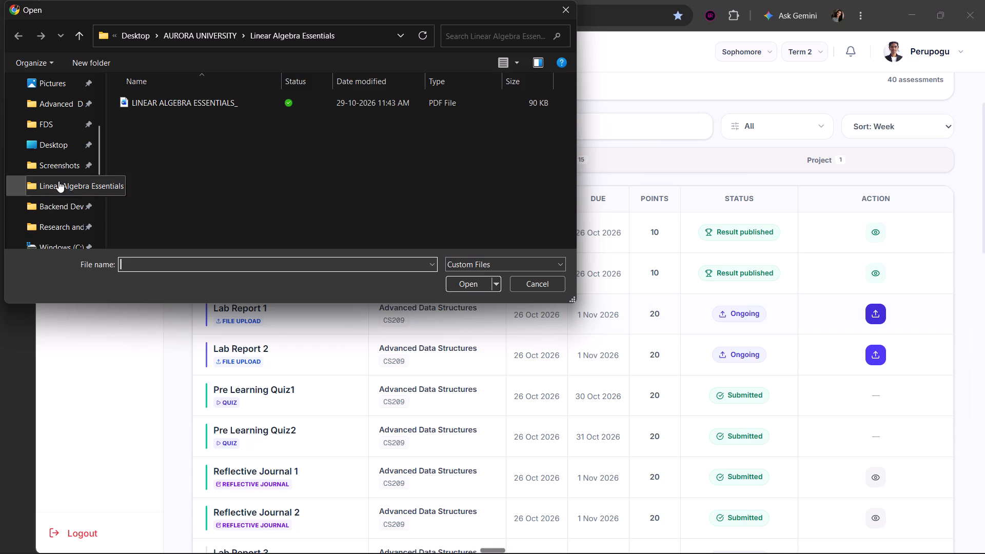
scroll(58, 195, down, 1)
scroll(58, 195, up, 1)
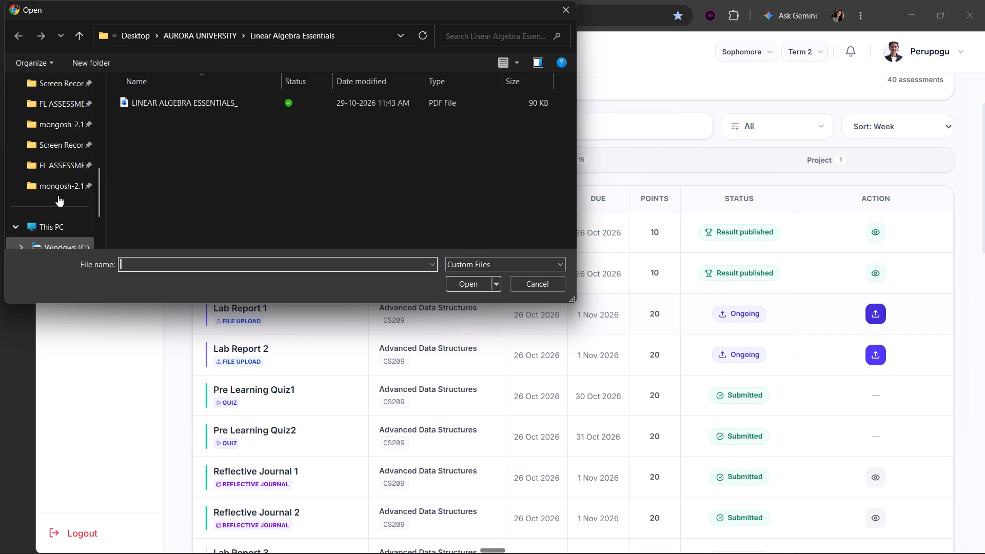
scroll(58, 195, up, 1)
click(58, 204)
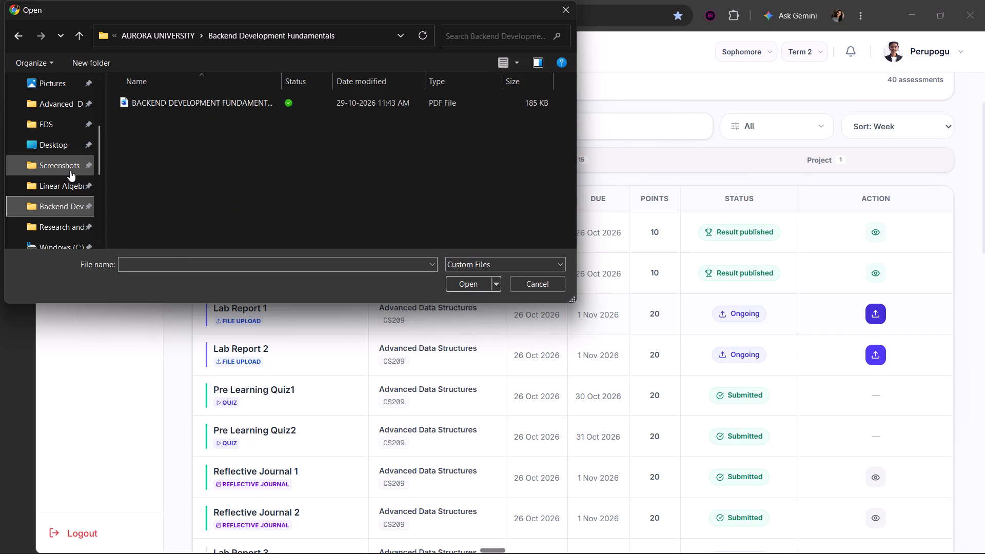
click(67, 112)
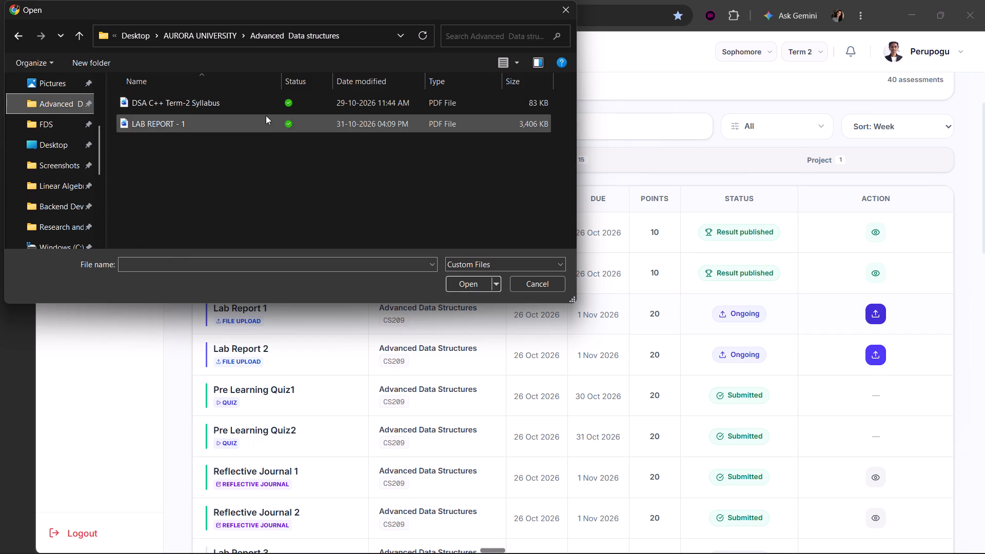
click(266, 115)
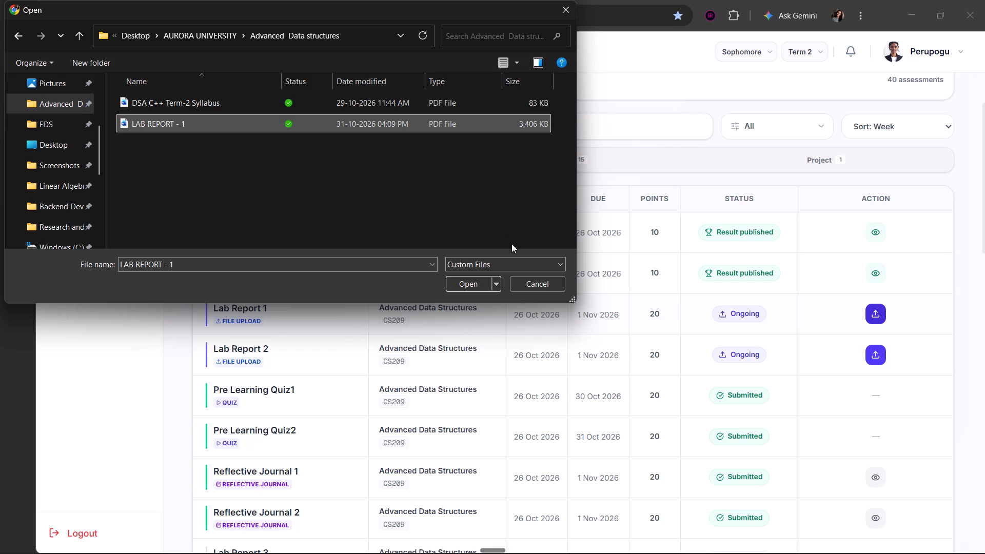
click(500, 265)
click(434, 202)
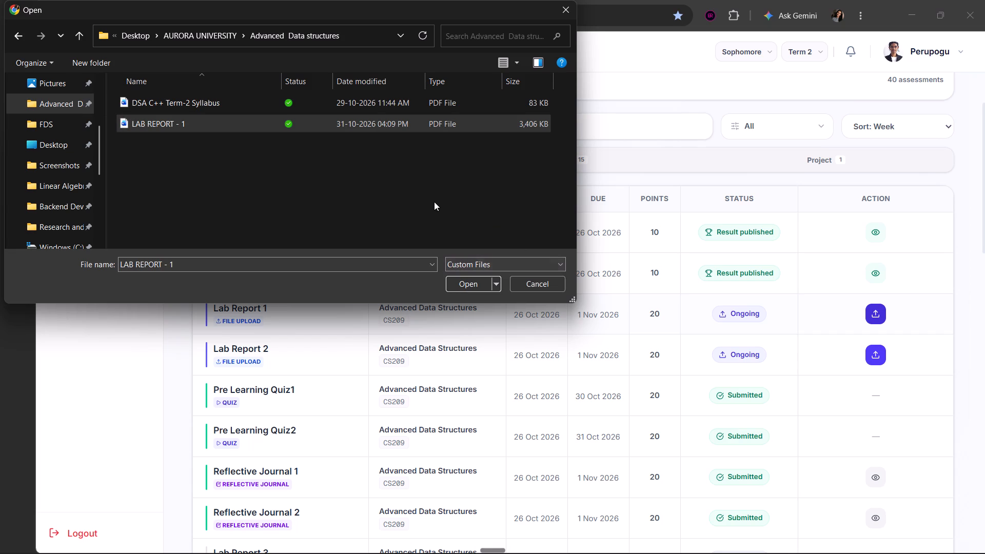
double_click(297, 119)
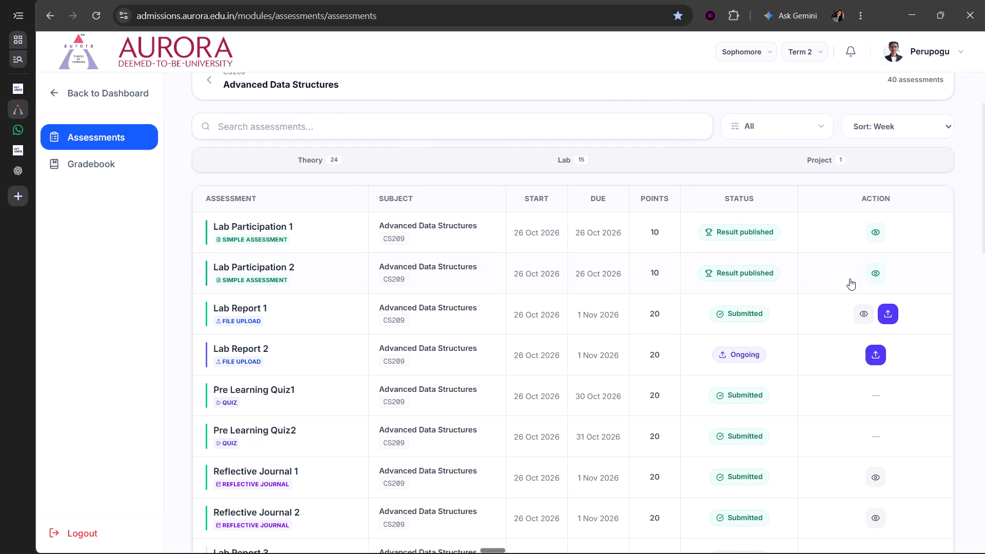
Open the submitted Lab Report 1 file for viewing and dismiss the text annotations tip.
click(864, 311)
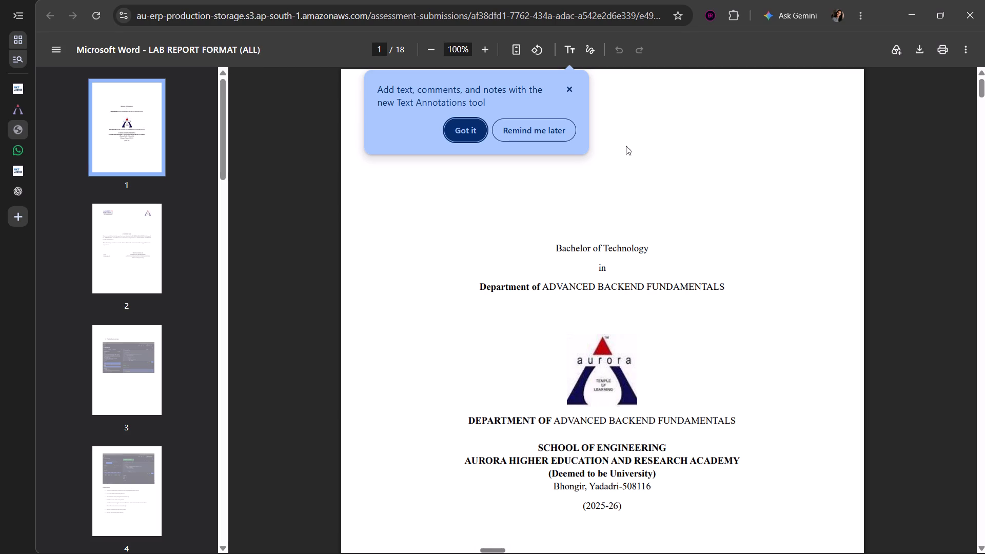
click(572, 91)
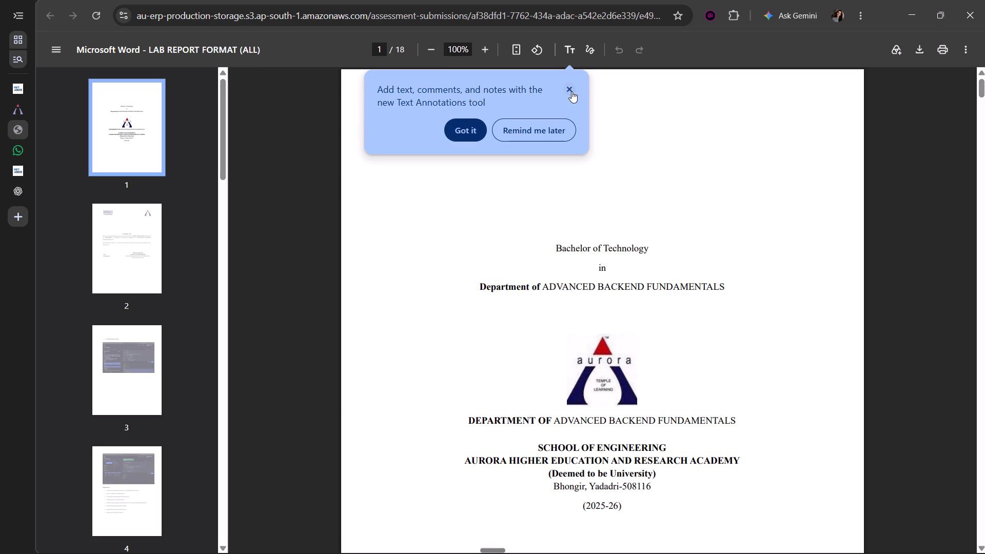
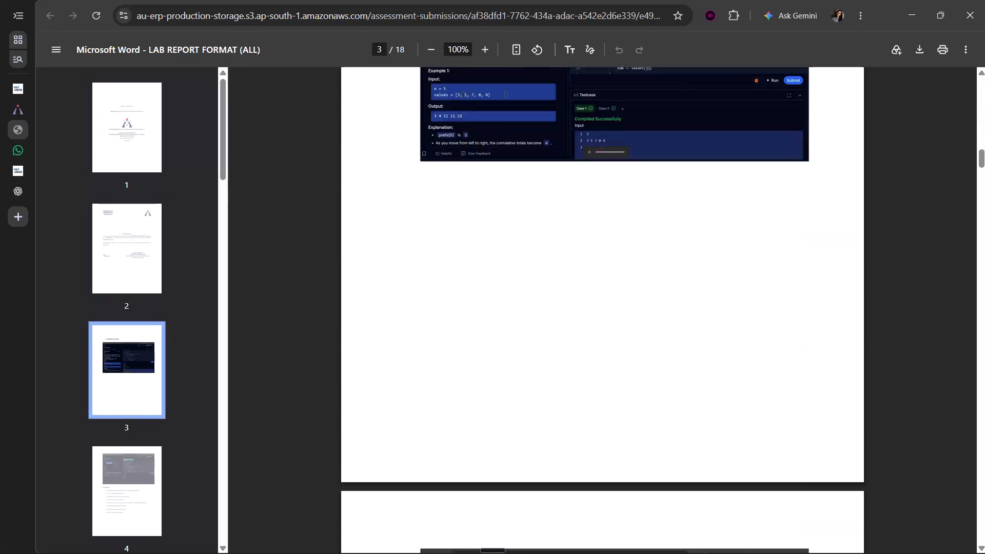
Look through the submitted lab report PDF up to its last page, and close the file.
scroll(500, 276, down, 12)
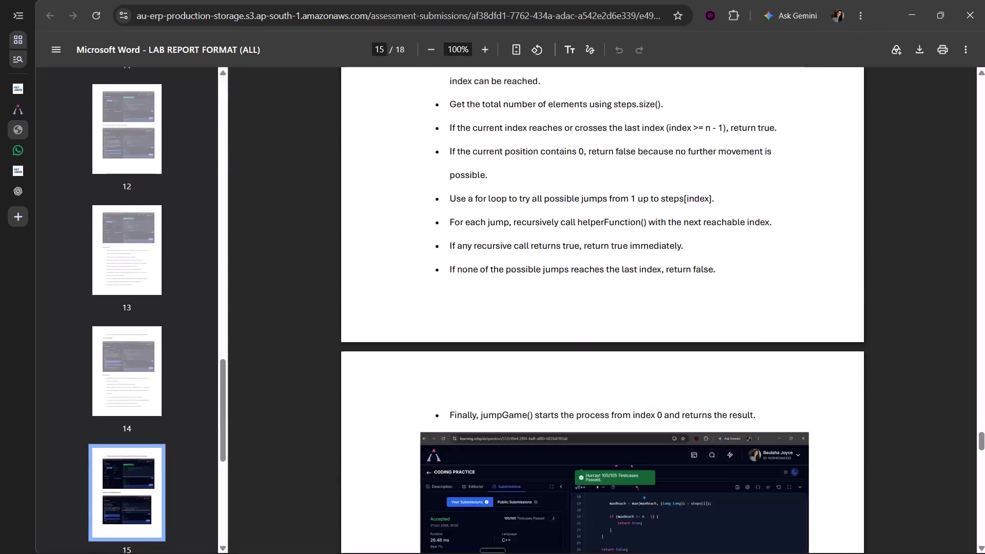
scroll(500, 276, down, 17)
scroll(500, 276, down, 8)
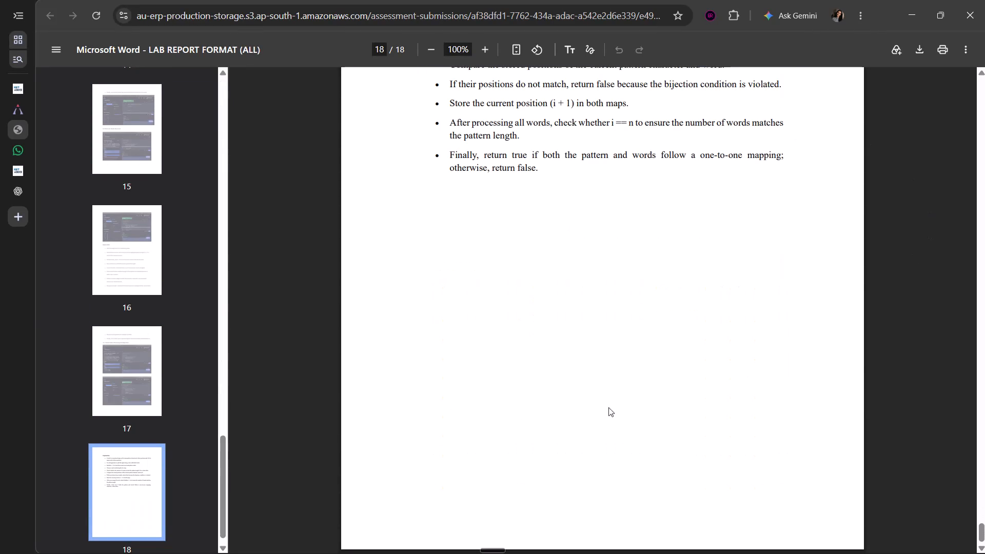
click(134, 129)
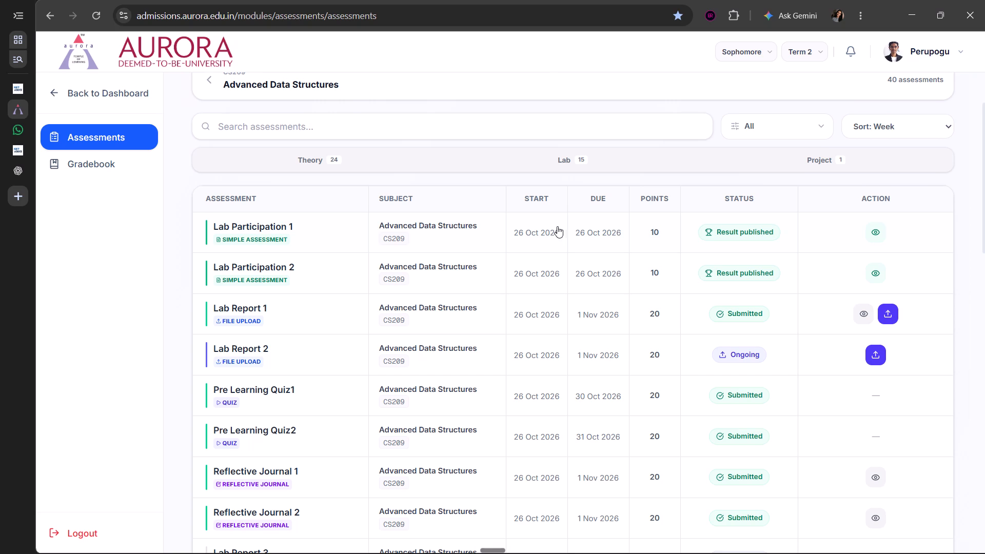
Leave the Advanced Data Structures assessments and open the assessment list of the Linear Algebra Essentials course.
scroll(514, 110, up, 2)
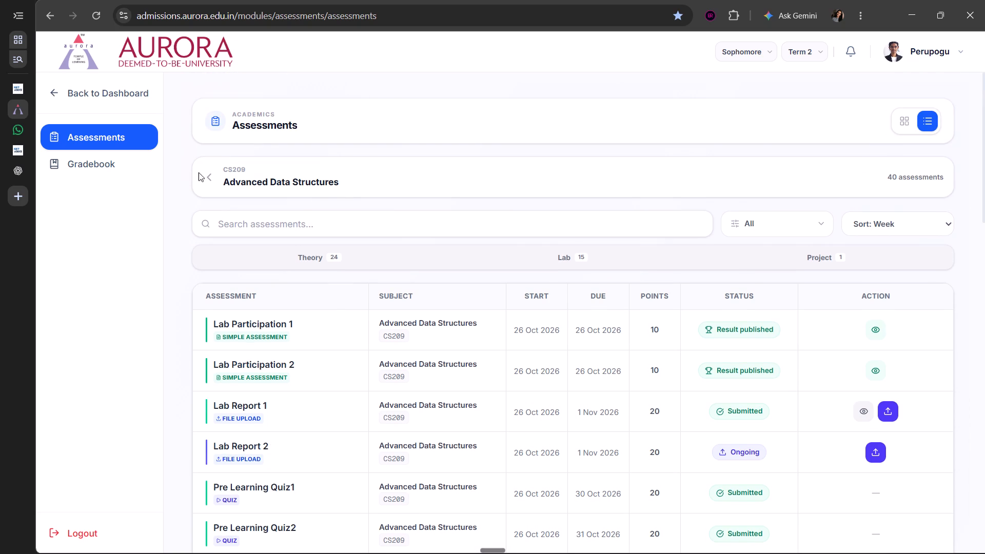
click(206, 175)
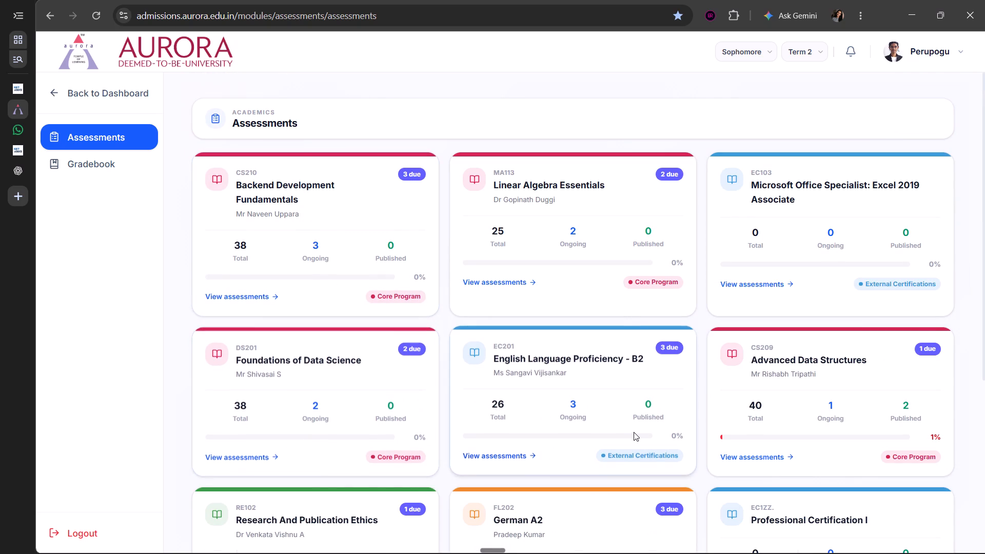
scroll(634, 432, down, 1)
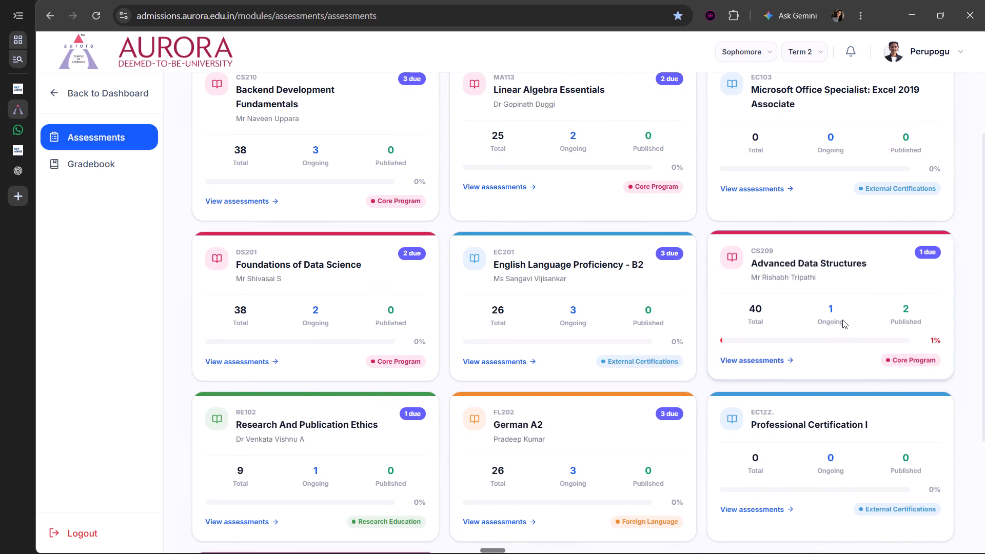
scroll(842, 320, up, 1)
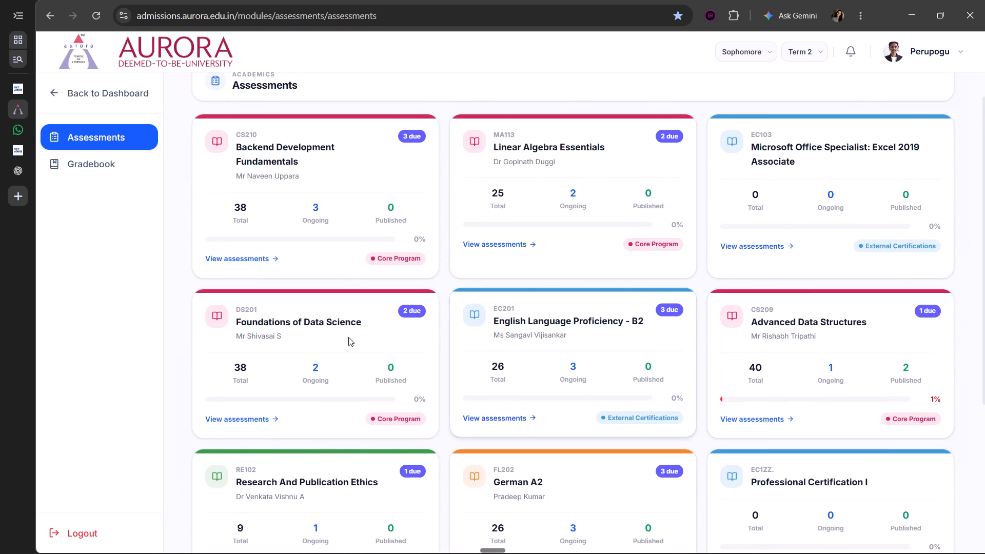
click(557, 216)
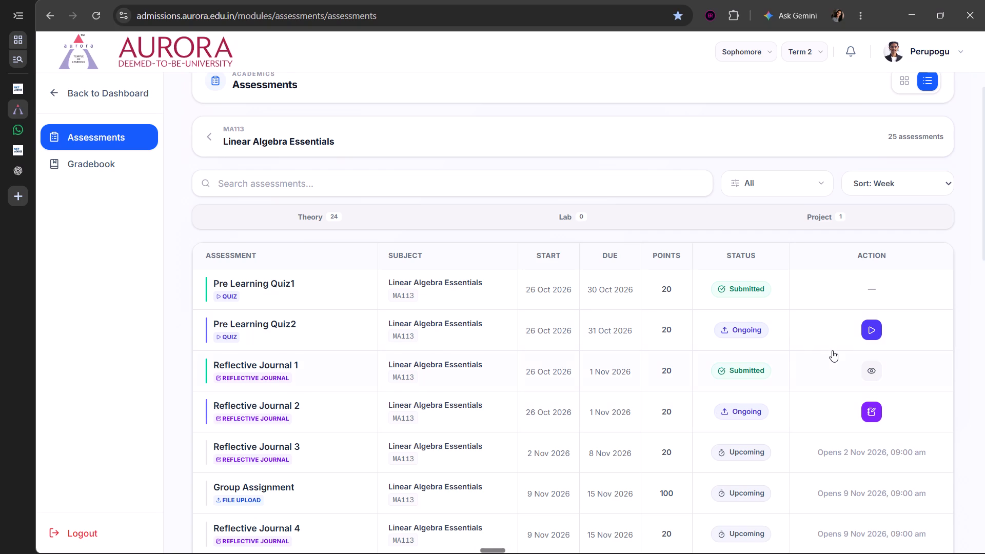
scroll(832, 350, down, 1)
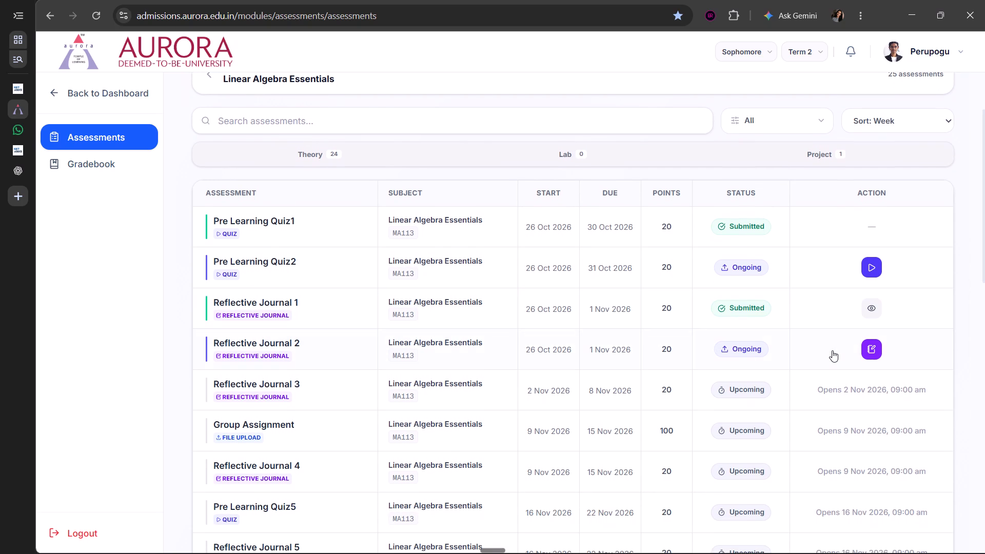